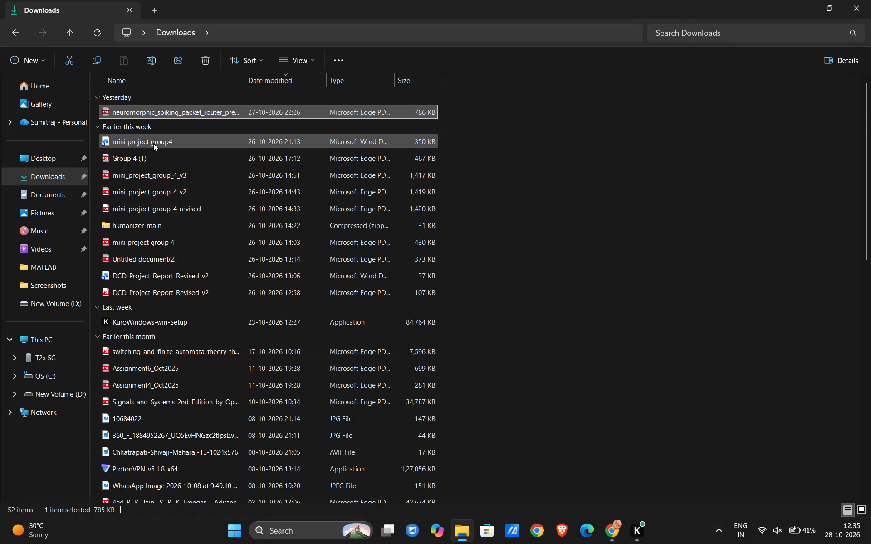
# Open the mini project group4 Word document from the Downloads folder and dismiss the viewing-mode notice.
pyautogui.doubleClick(153, 144)
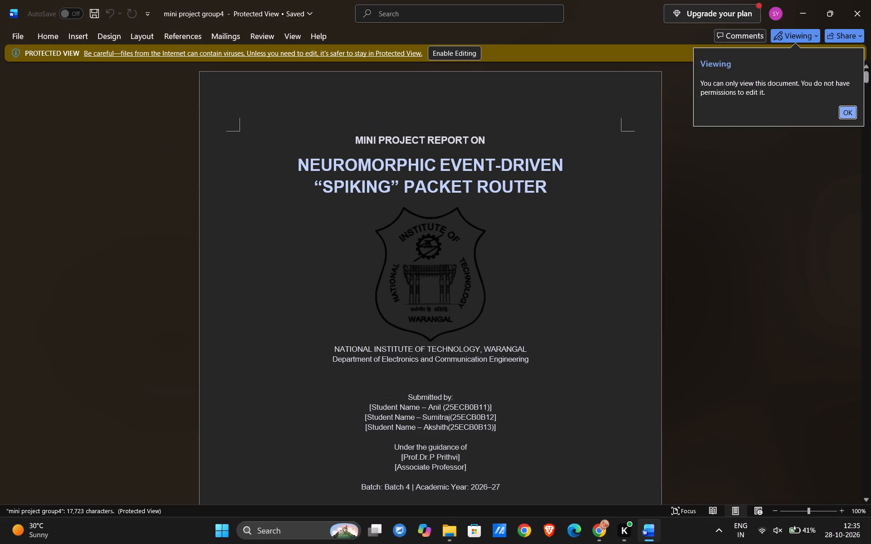
pyautogui.scroll(-3, 333, 278)
pyautogui.click(843, 117)
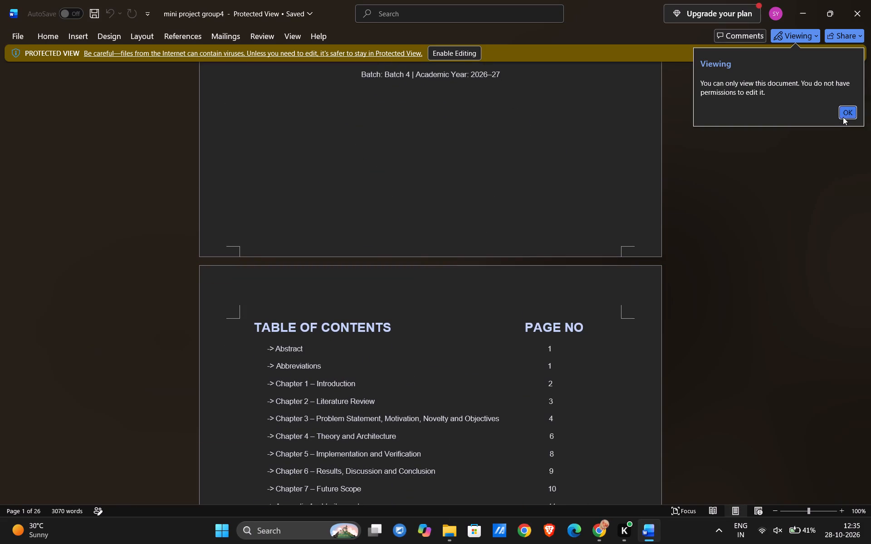
# Look through the mini project report from the table of contents through the chapters and Verilog code to the references.
pyautogui.scroll(-6, 542, 265)
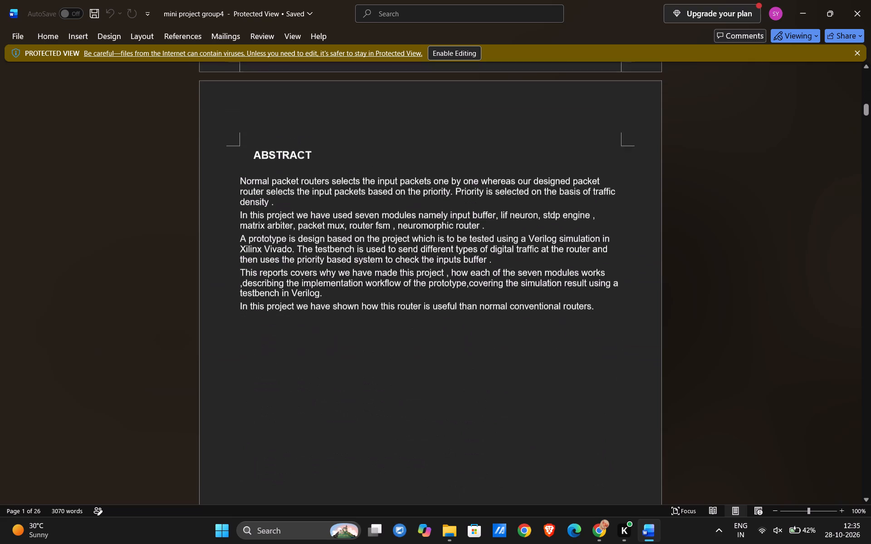
pyautogui.scroll(-12, 542, 265)
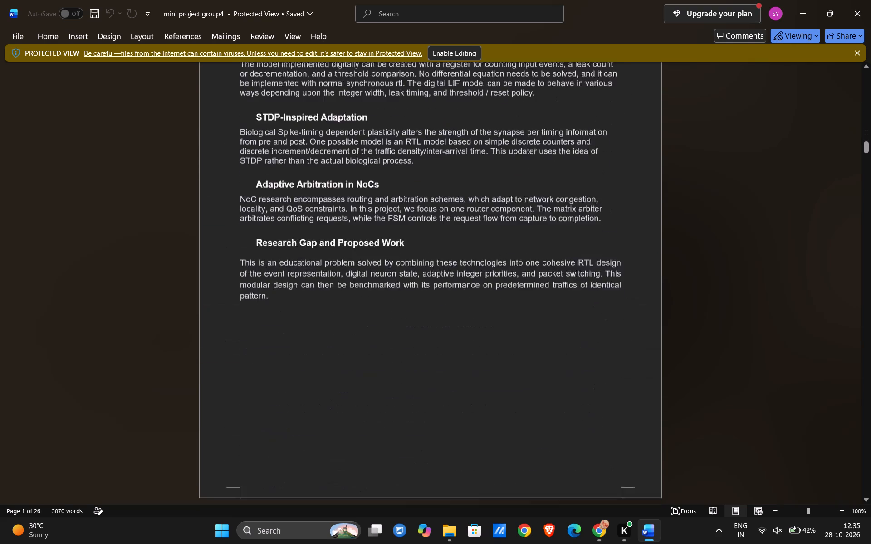
pyautogui.scroll(-9, 542, 265)
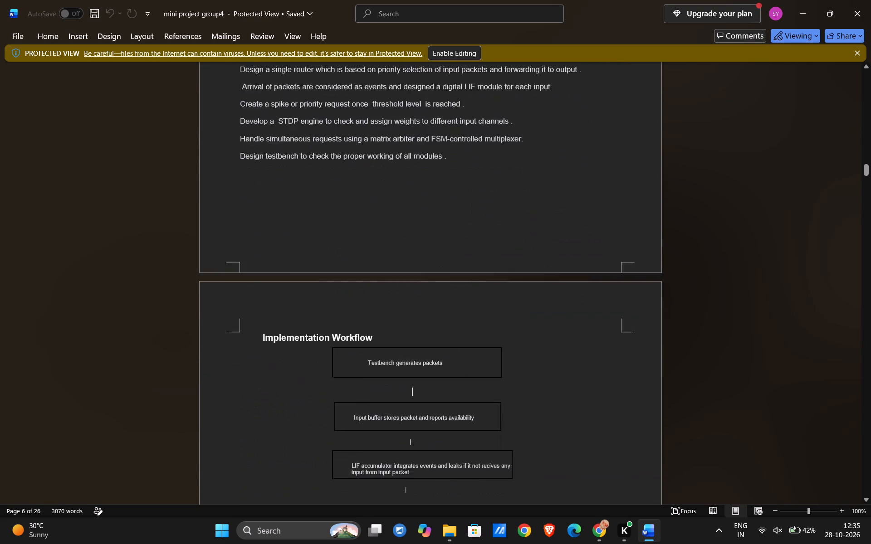
pyautogui.scroll(-10, 542, 265)
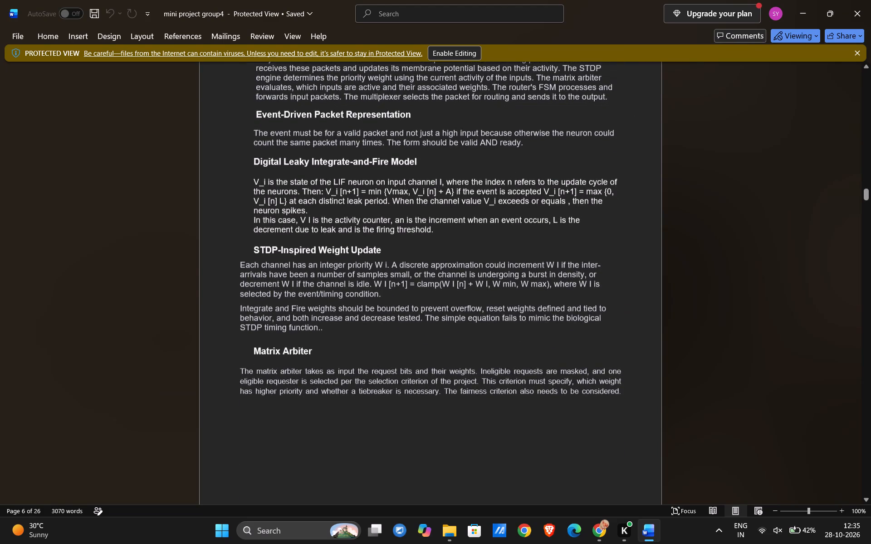
pyautogui.scroll(-7, 542, 265)
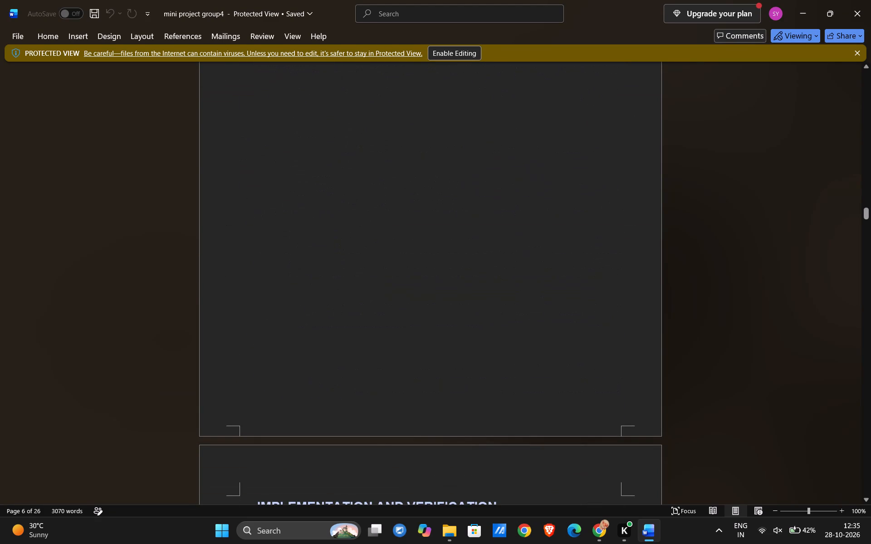
pyautogui.scroll(-6, 542, 265)
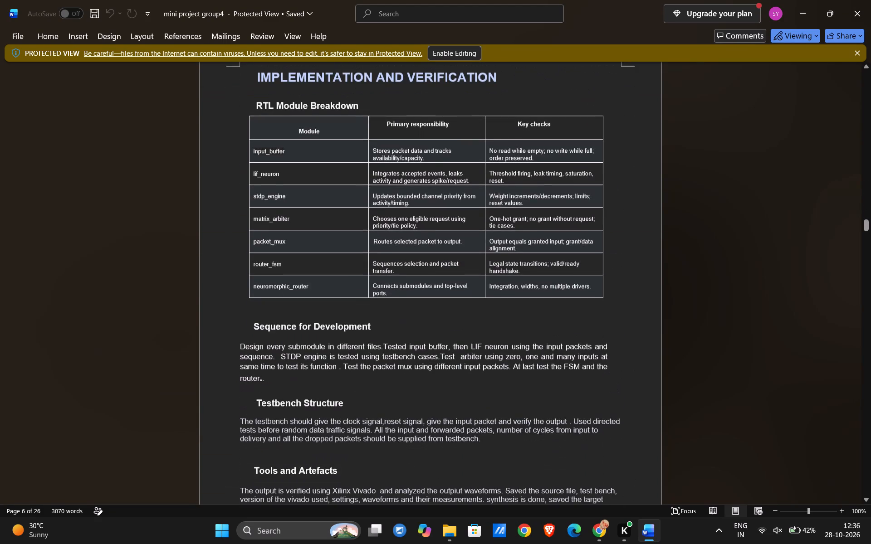
pyautogui.scroll(-6, 542, 265)
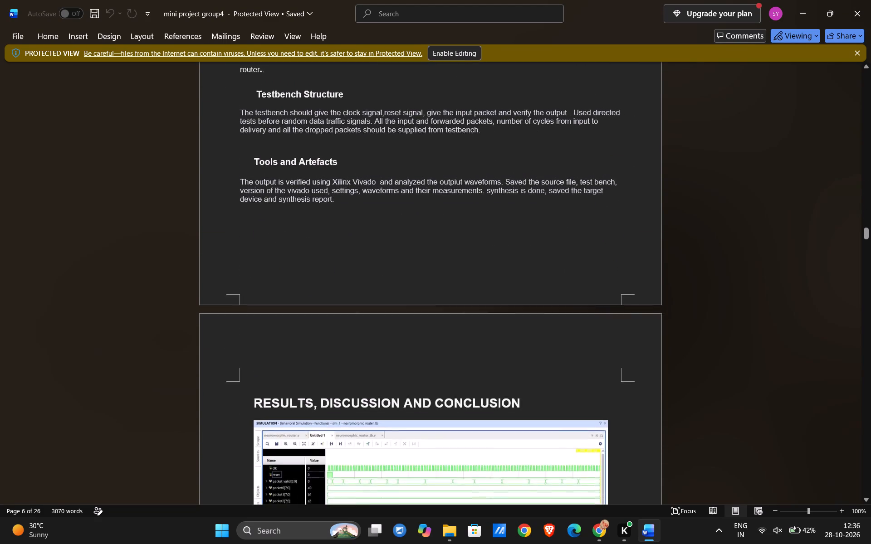
pyautogui.scroll(-2, 542, 265)
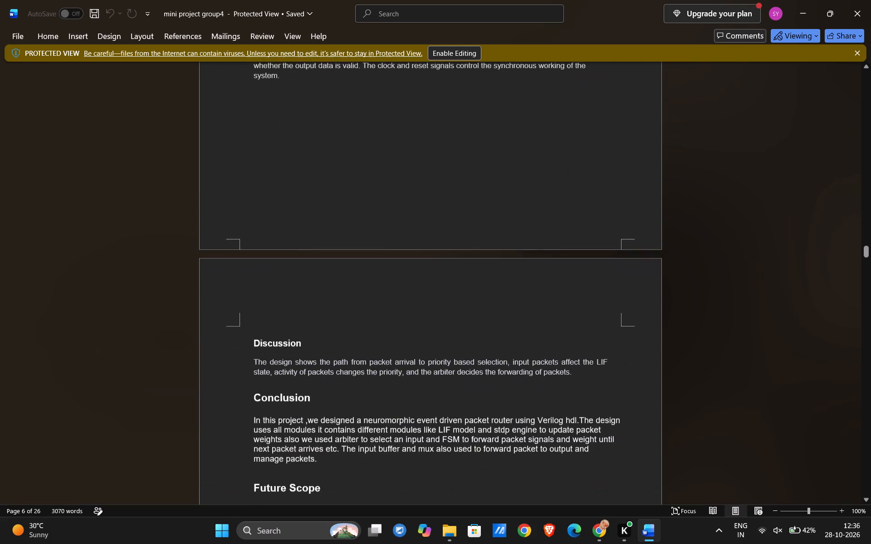
pyautogui.scroll(-7, 542, 265)
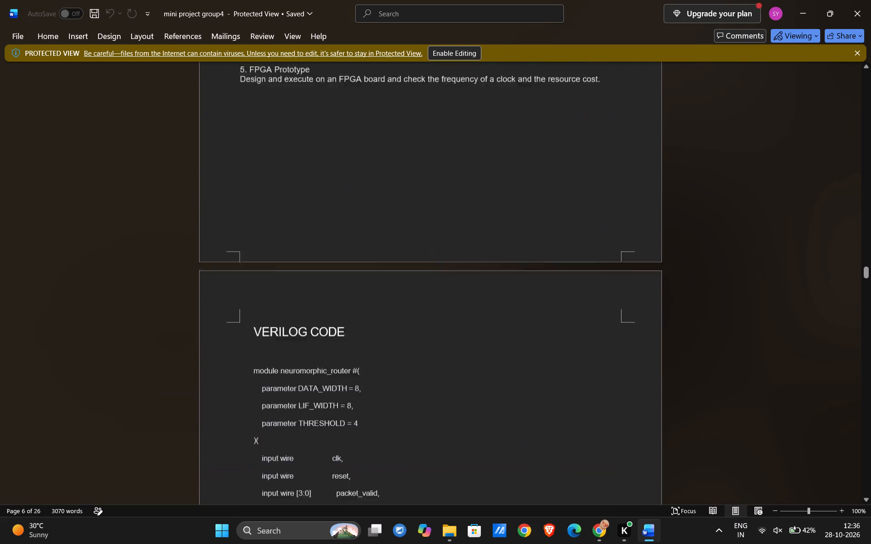
pyautogui.scroll(-7, 542, 265)
pyautogui.scroll(-19, 542, 265)
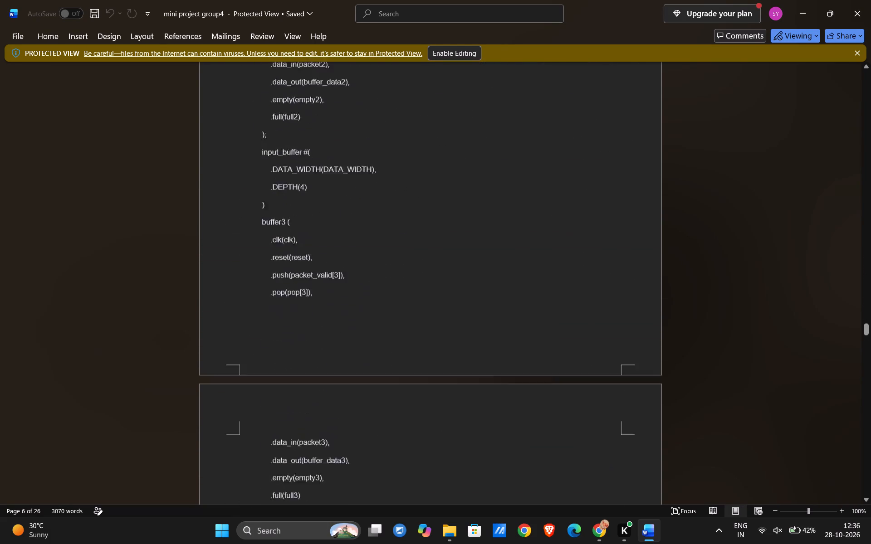
pyautogui.scroll(-7, 542, 265)
pyautogui.scroll(-6, 551, 139)
pyautogui.scroll(2, 551, 139)
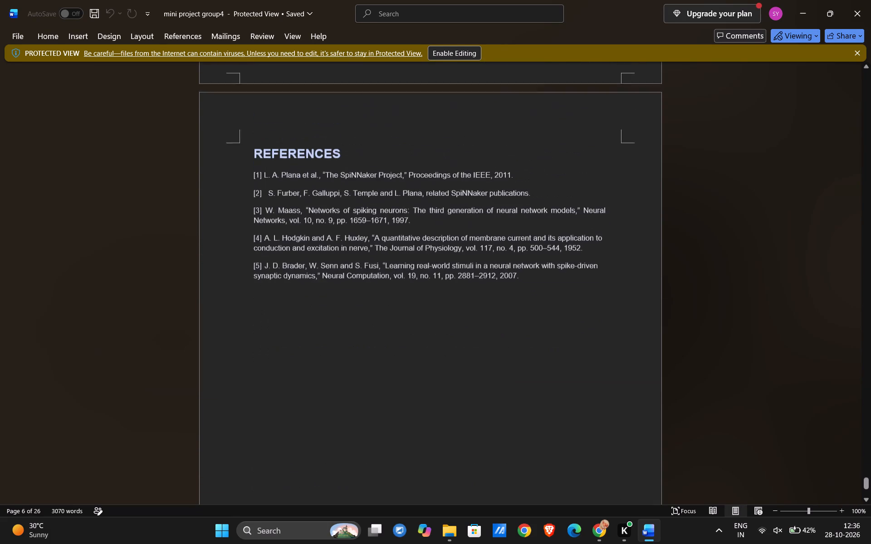
pyautogui.scroll(-5, 551, 139)
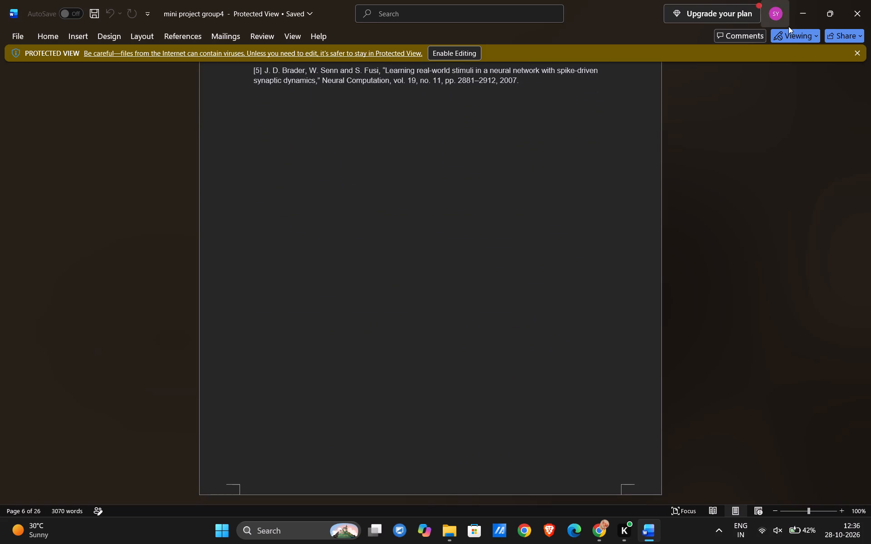
# Open the document's editing, reviewing and viewing mode choices.
pyautogui.click(817, 30)
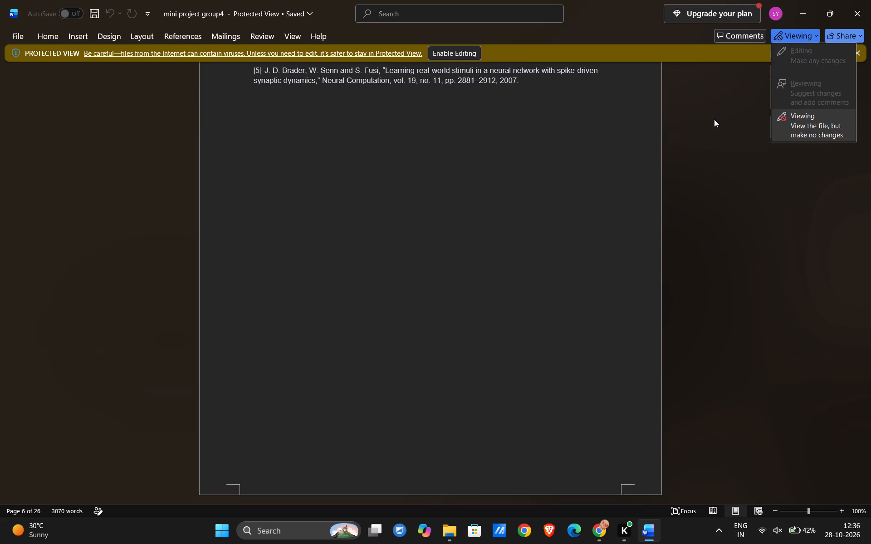
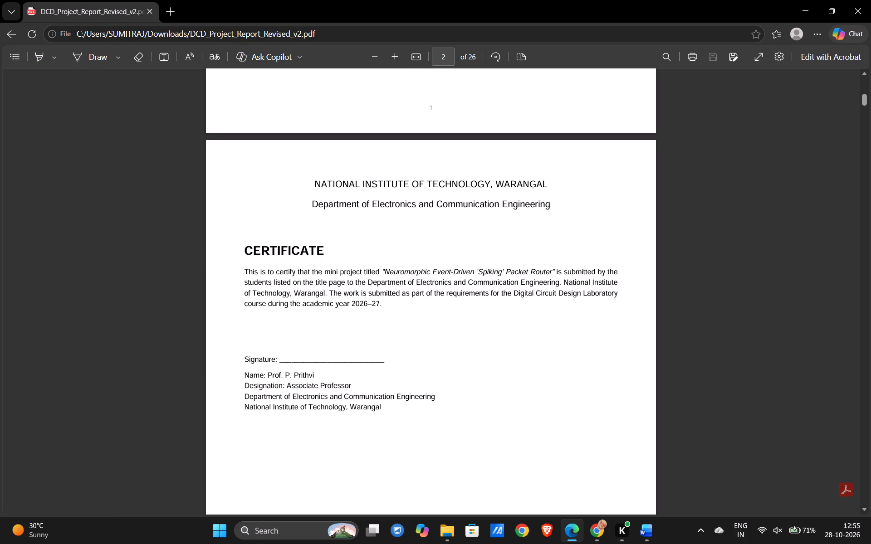
# Switch from the DCD_Project_Report_Revised_v2 PDF to the Downloads folder in File Explorer.
pyautogui.click(449, 521)
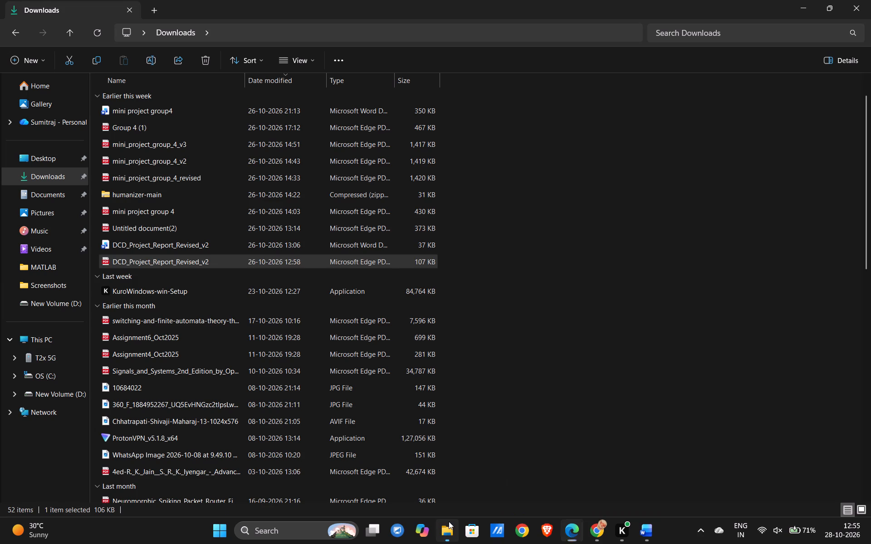
# Open the Untitled document(2) PDF from Downloads, look over its cover and certificate pages, and return to the folder.
pyautogui.doubleClick(184, 232)
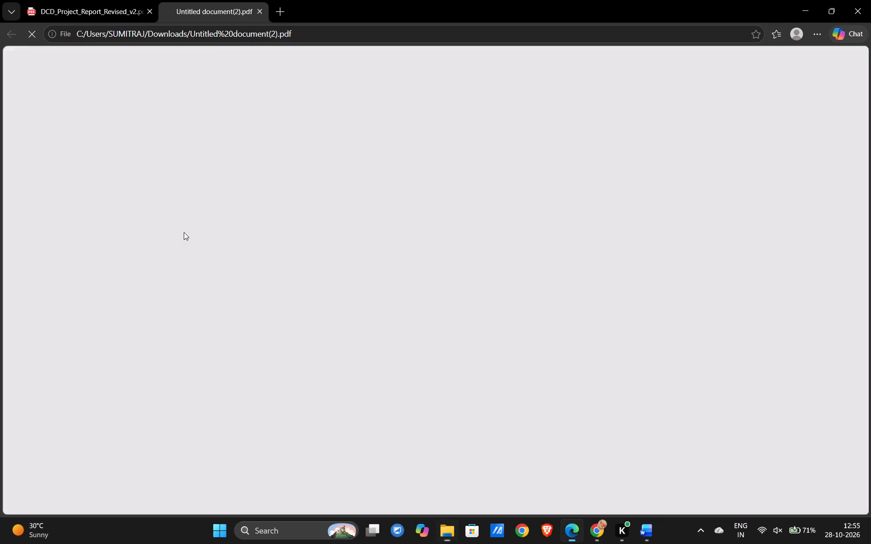
pyautogui.scroll(20, 284, 250)
pyautogui.scroll(20, 284, 250)
pyautogui.scroll(3, 284, 250)
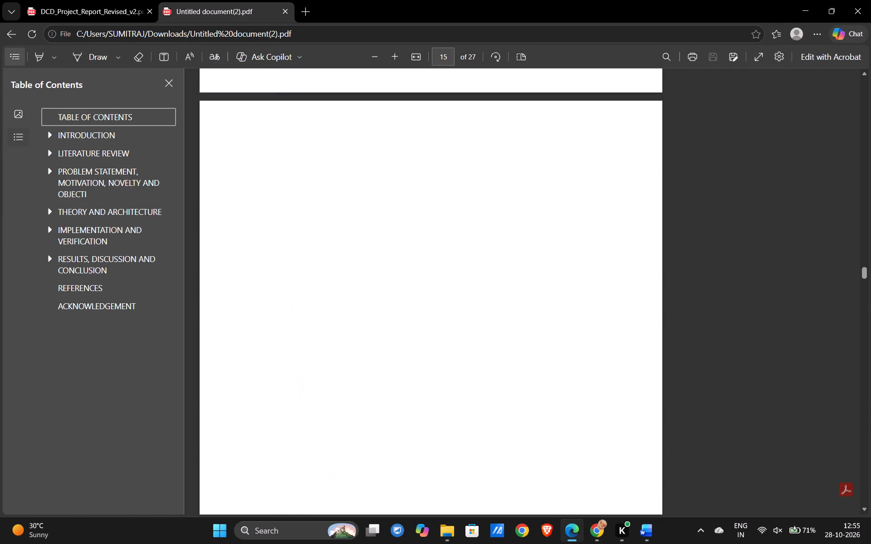
pyautogui.scroll(11, 284, 250)
pyautogui.scroll(11, 284, 250)
pyautogui.scroll(-5, 284, 250)
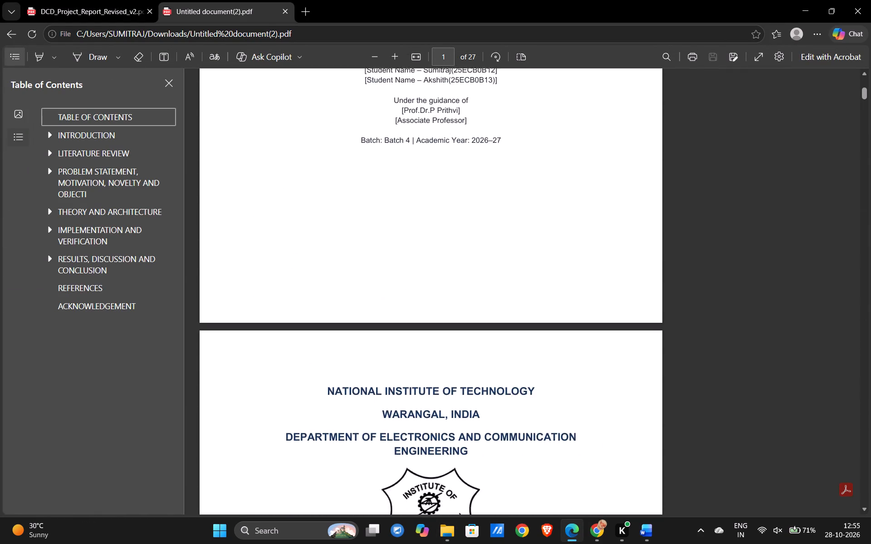
pyautogui.scroll(-4, 284, 250)
pyautogui.scroll(2, 284, 250)
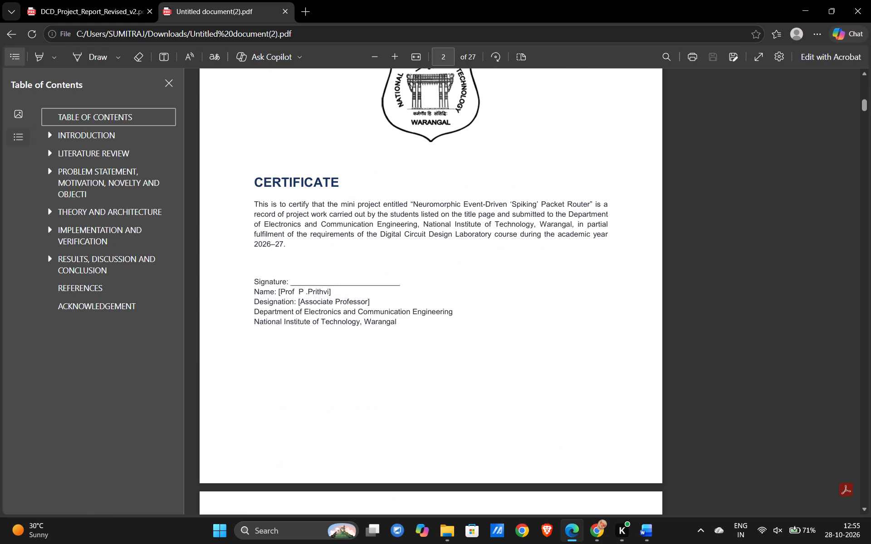
pyautogui.click(798, 8)
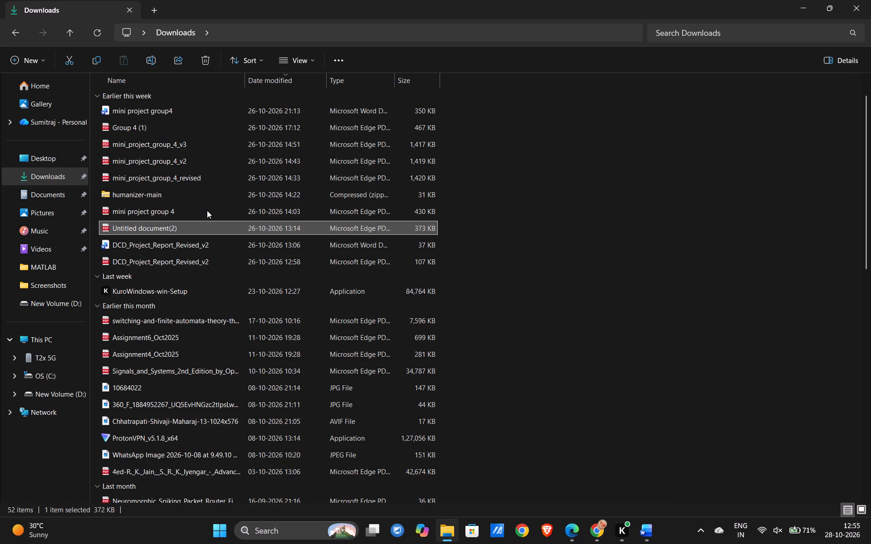
# Open the mini project group 4 PDF from Downloads and show the heading of its certificate page.
pyautogui.doubleClick(207, 210)
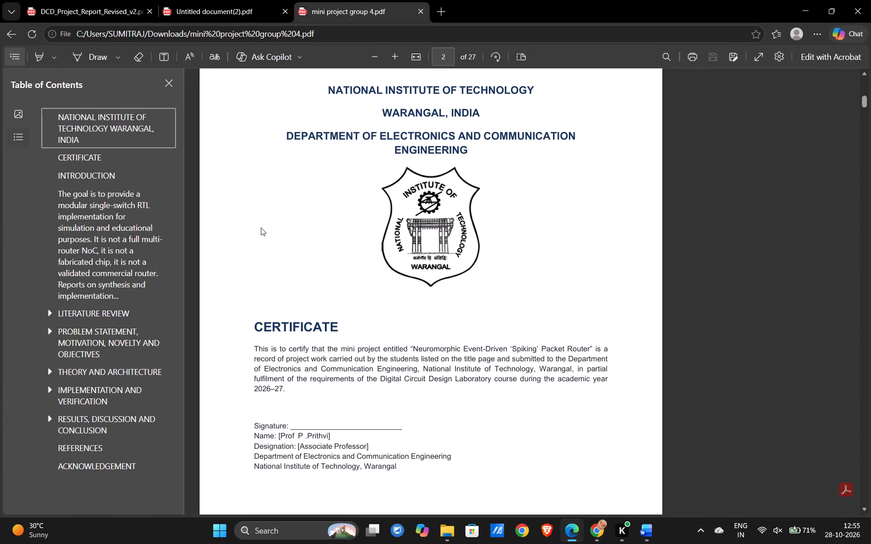
pyautogui.scroll(-1, 261, 228)
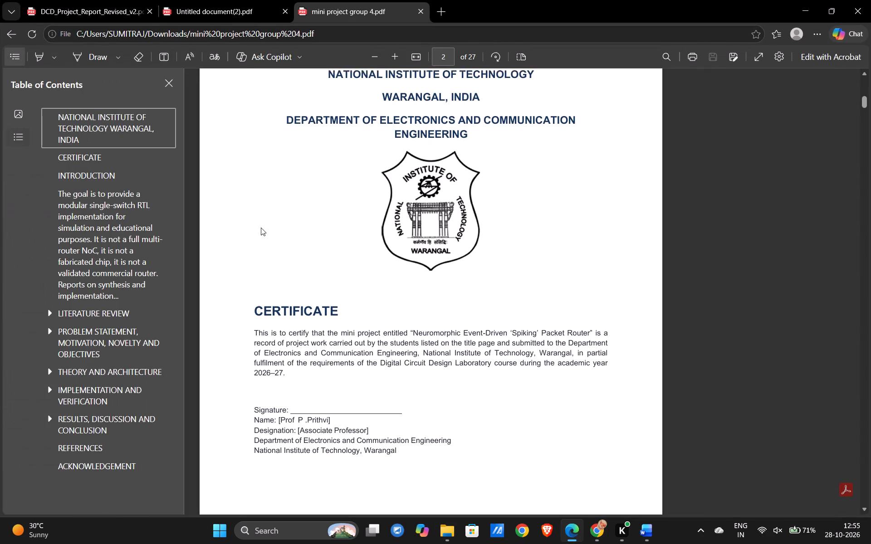
pyautogui.scroll(-1, 261, 228)
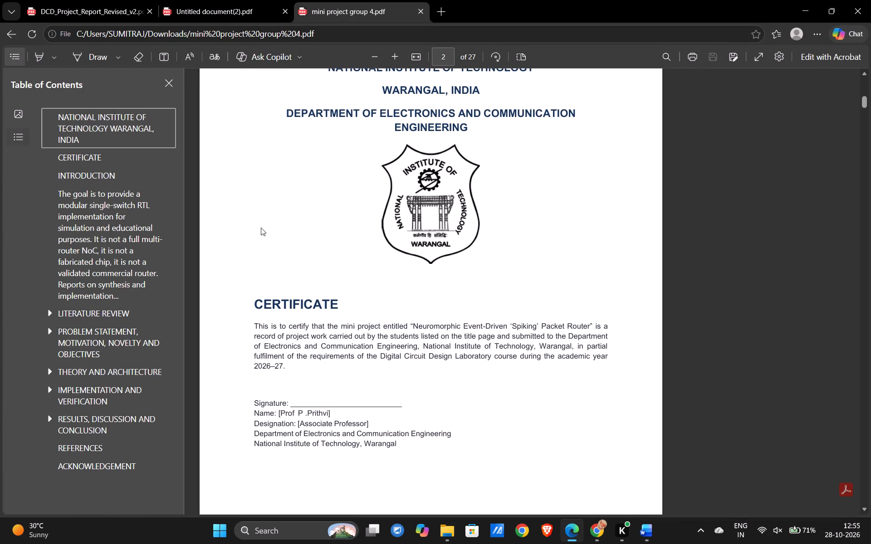
pyautogui.scroll(1, 313, 266)
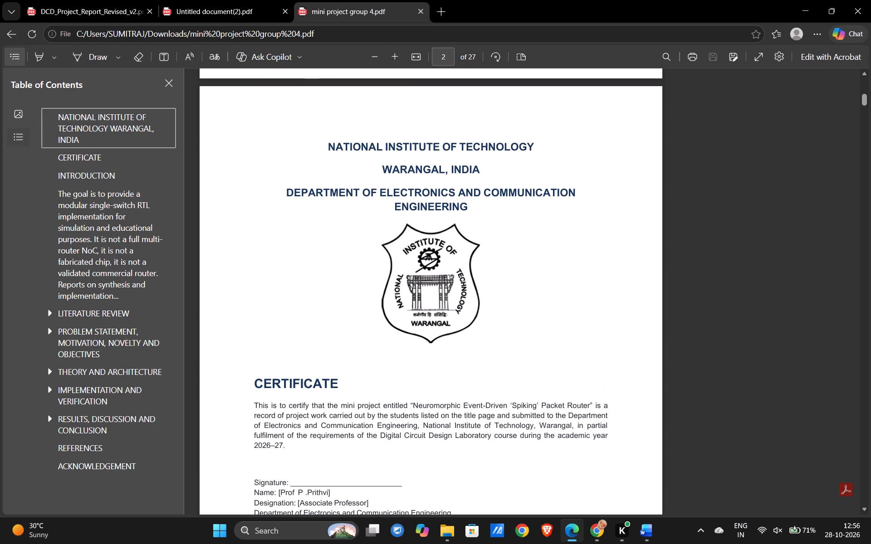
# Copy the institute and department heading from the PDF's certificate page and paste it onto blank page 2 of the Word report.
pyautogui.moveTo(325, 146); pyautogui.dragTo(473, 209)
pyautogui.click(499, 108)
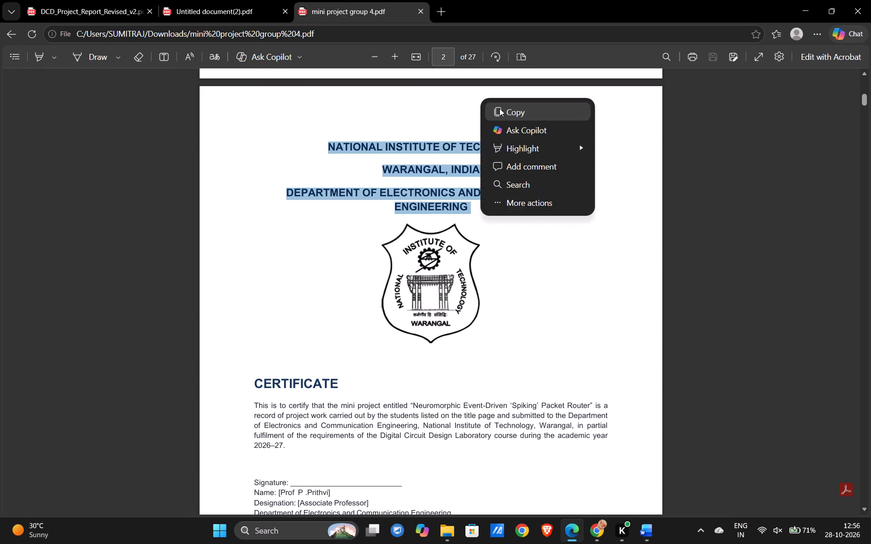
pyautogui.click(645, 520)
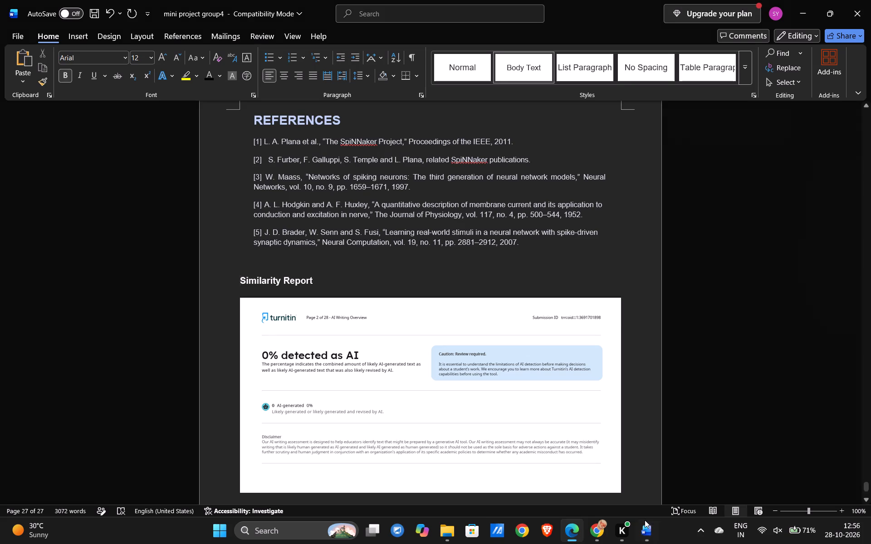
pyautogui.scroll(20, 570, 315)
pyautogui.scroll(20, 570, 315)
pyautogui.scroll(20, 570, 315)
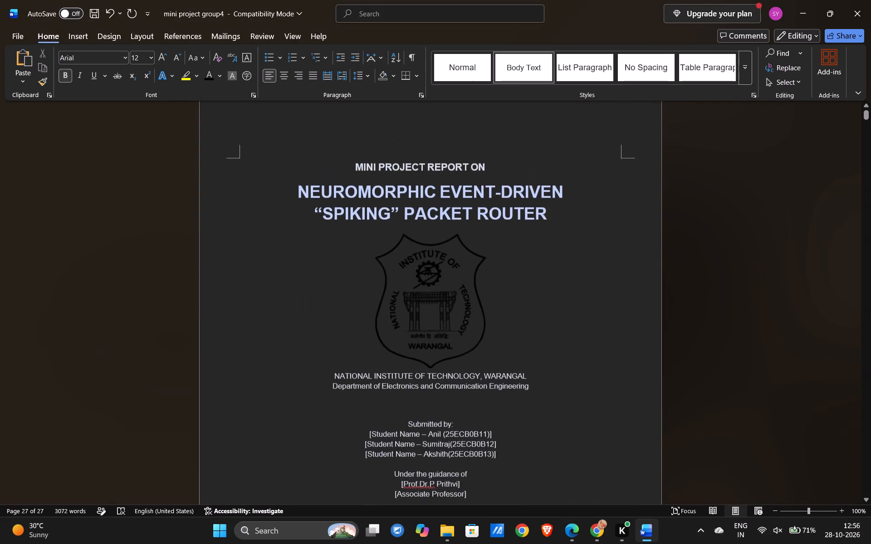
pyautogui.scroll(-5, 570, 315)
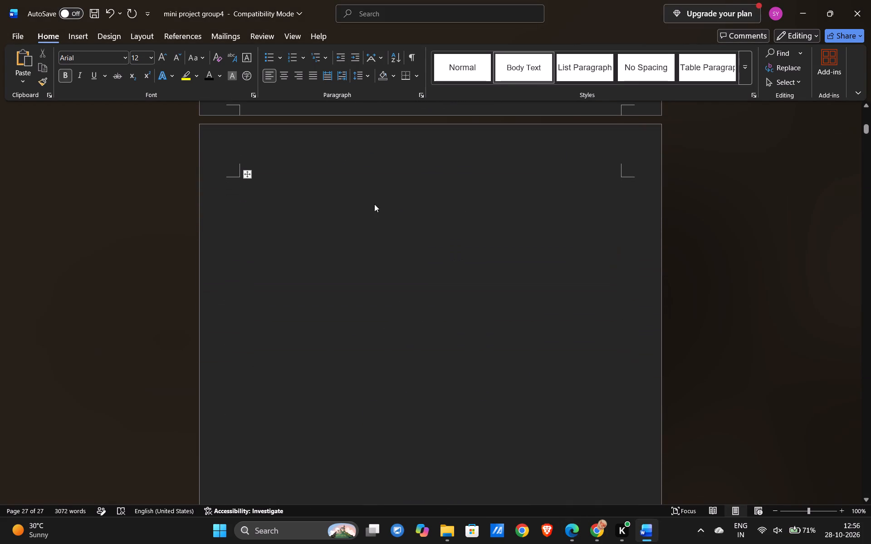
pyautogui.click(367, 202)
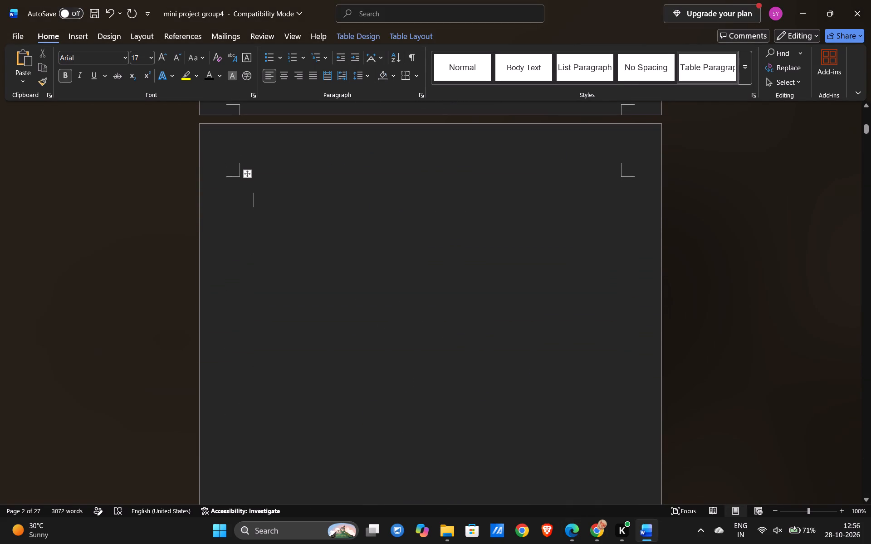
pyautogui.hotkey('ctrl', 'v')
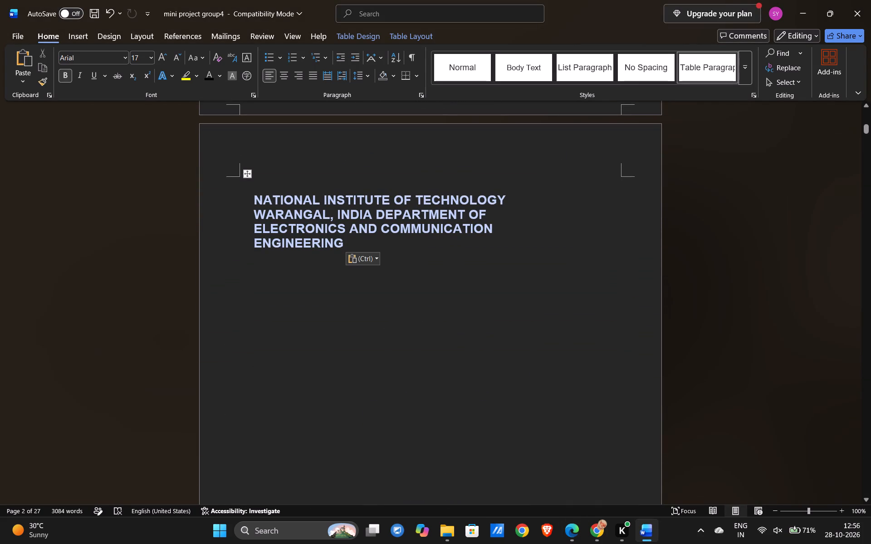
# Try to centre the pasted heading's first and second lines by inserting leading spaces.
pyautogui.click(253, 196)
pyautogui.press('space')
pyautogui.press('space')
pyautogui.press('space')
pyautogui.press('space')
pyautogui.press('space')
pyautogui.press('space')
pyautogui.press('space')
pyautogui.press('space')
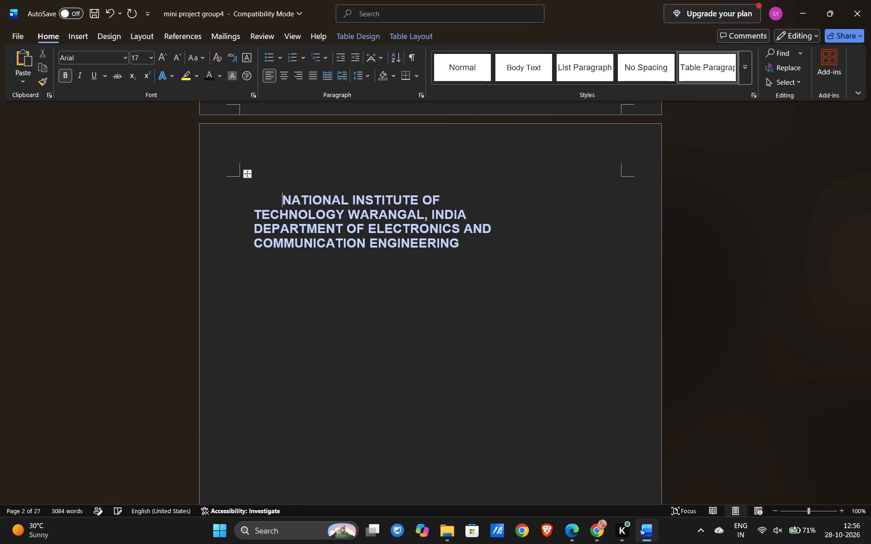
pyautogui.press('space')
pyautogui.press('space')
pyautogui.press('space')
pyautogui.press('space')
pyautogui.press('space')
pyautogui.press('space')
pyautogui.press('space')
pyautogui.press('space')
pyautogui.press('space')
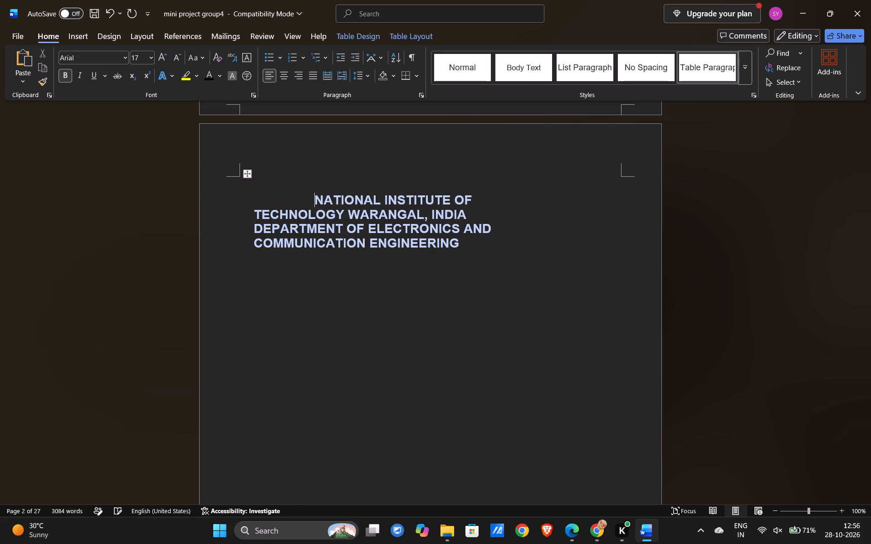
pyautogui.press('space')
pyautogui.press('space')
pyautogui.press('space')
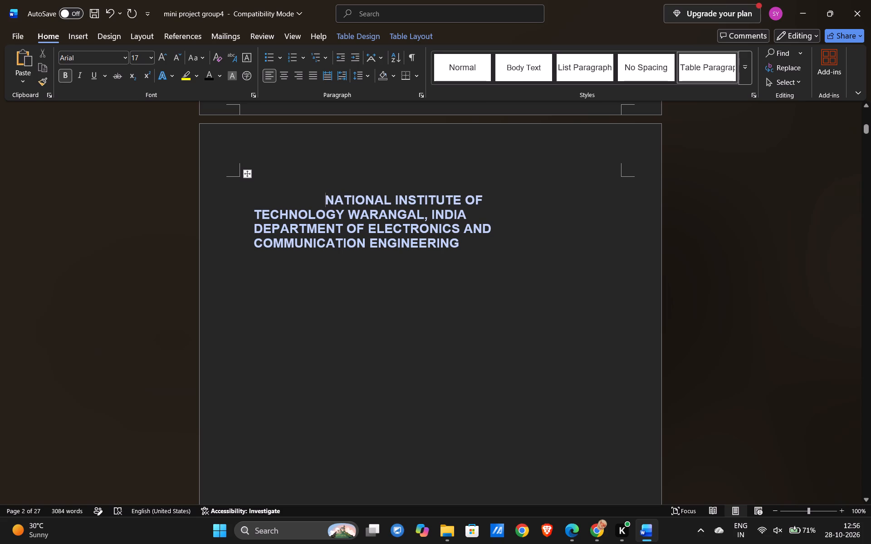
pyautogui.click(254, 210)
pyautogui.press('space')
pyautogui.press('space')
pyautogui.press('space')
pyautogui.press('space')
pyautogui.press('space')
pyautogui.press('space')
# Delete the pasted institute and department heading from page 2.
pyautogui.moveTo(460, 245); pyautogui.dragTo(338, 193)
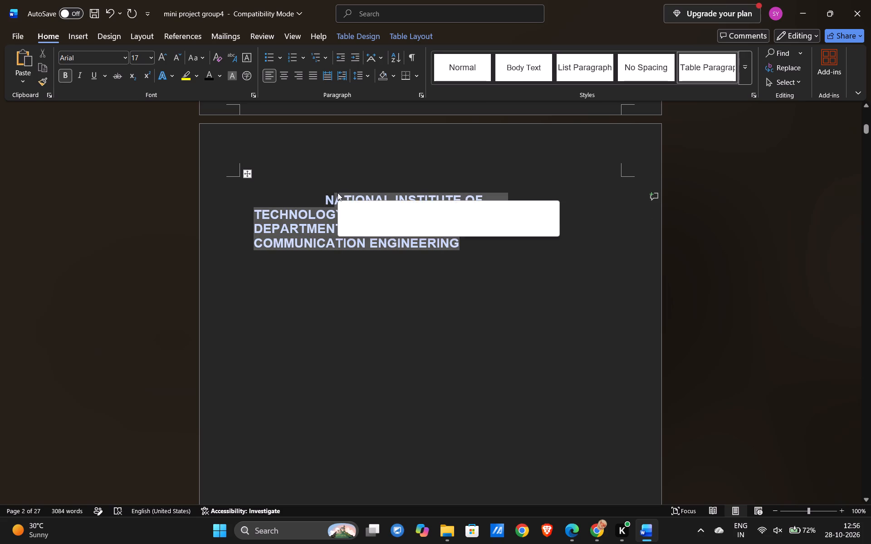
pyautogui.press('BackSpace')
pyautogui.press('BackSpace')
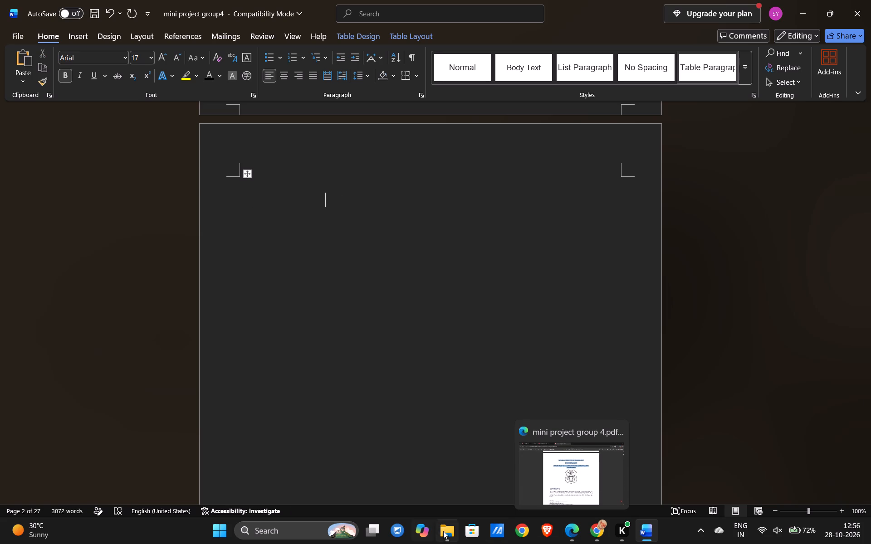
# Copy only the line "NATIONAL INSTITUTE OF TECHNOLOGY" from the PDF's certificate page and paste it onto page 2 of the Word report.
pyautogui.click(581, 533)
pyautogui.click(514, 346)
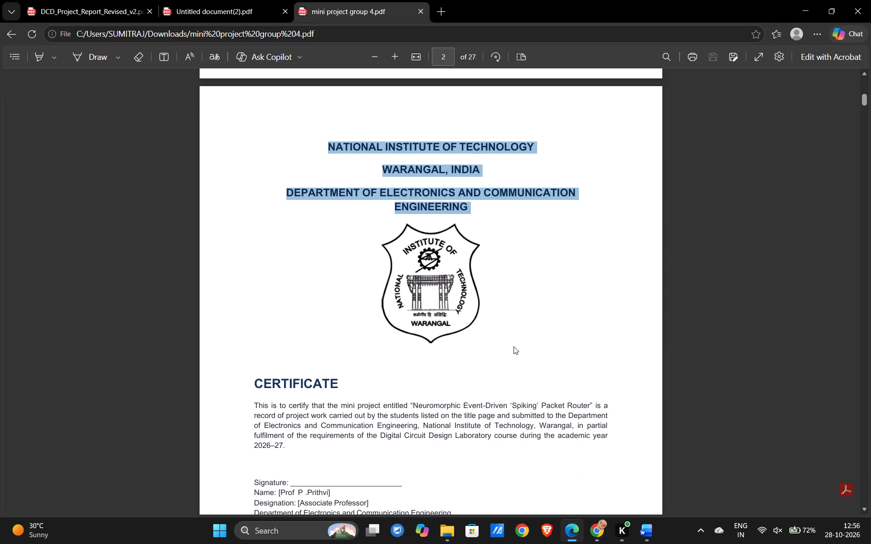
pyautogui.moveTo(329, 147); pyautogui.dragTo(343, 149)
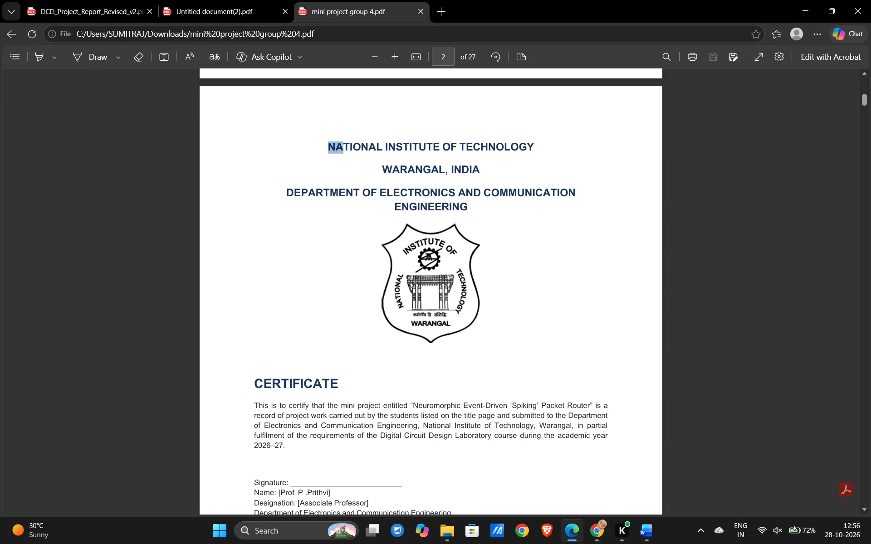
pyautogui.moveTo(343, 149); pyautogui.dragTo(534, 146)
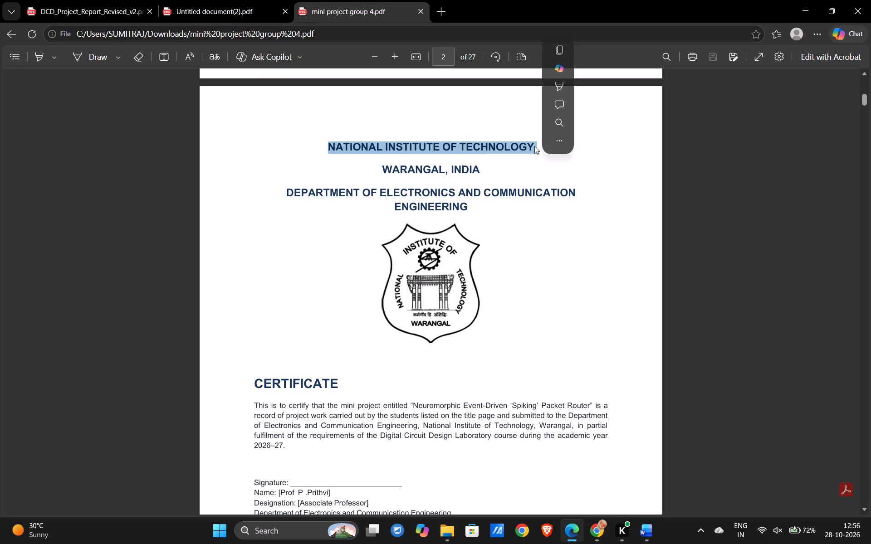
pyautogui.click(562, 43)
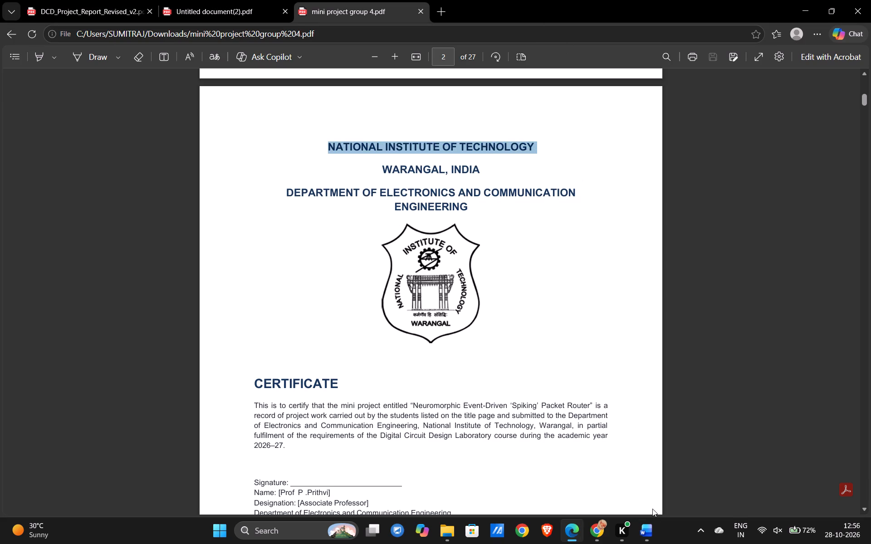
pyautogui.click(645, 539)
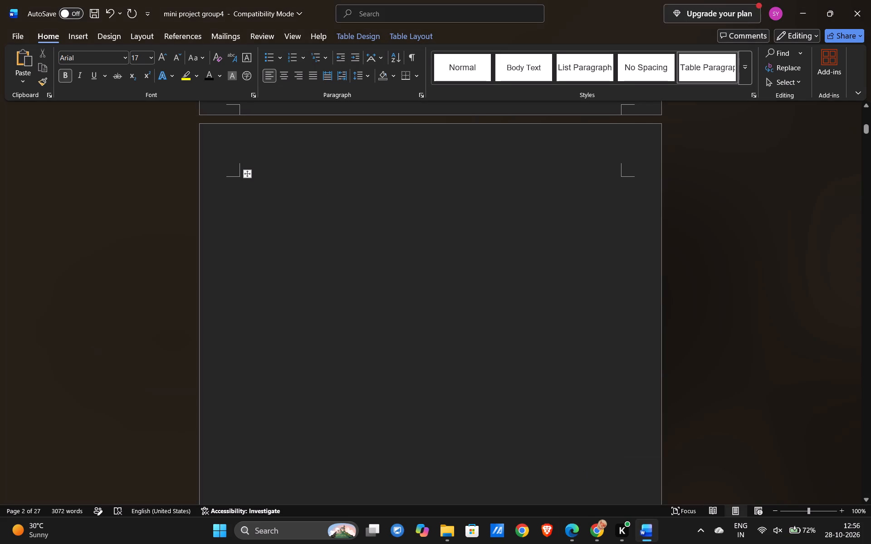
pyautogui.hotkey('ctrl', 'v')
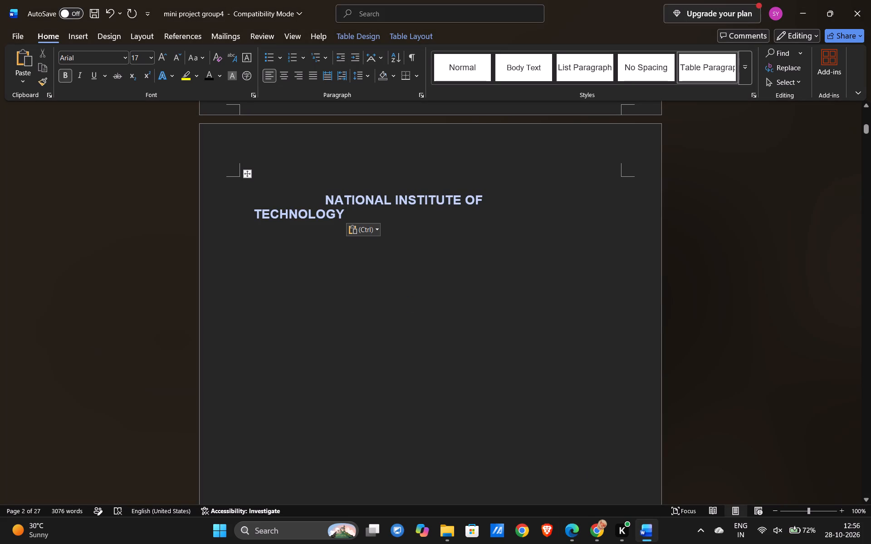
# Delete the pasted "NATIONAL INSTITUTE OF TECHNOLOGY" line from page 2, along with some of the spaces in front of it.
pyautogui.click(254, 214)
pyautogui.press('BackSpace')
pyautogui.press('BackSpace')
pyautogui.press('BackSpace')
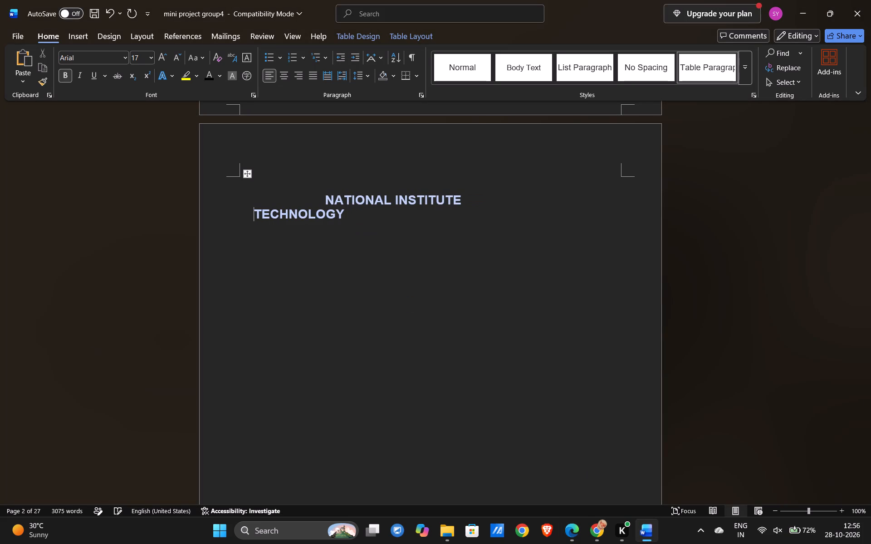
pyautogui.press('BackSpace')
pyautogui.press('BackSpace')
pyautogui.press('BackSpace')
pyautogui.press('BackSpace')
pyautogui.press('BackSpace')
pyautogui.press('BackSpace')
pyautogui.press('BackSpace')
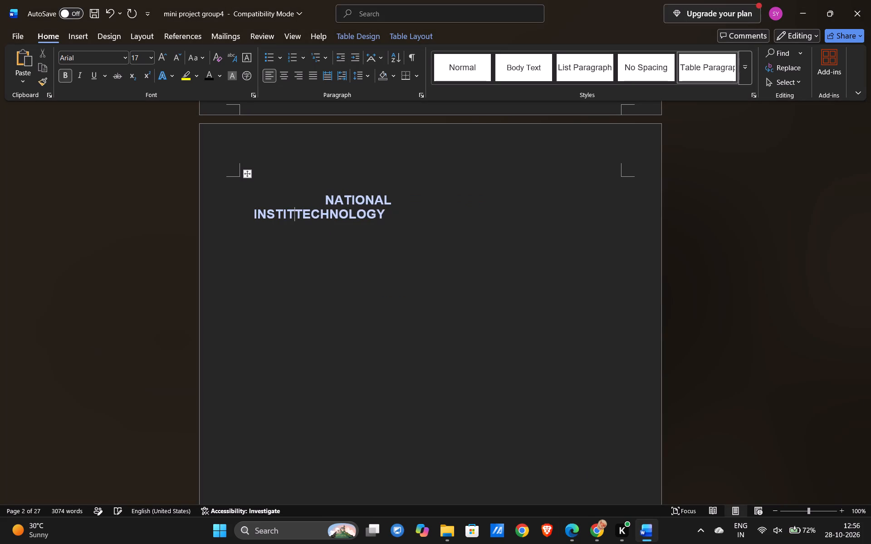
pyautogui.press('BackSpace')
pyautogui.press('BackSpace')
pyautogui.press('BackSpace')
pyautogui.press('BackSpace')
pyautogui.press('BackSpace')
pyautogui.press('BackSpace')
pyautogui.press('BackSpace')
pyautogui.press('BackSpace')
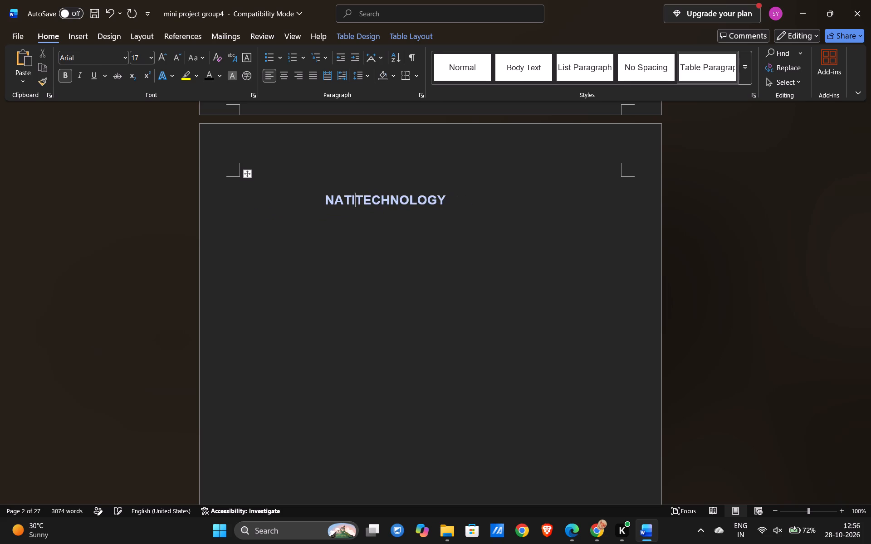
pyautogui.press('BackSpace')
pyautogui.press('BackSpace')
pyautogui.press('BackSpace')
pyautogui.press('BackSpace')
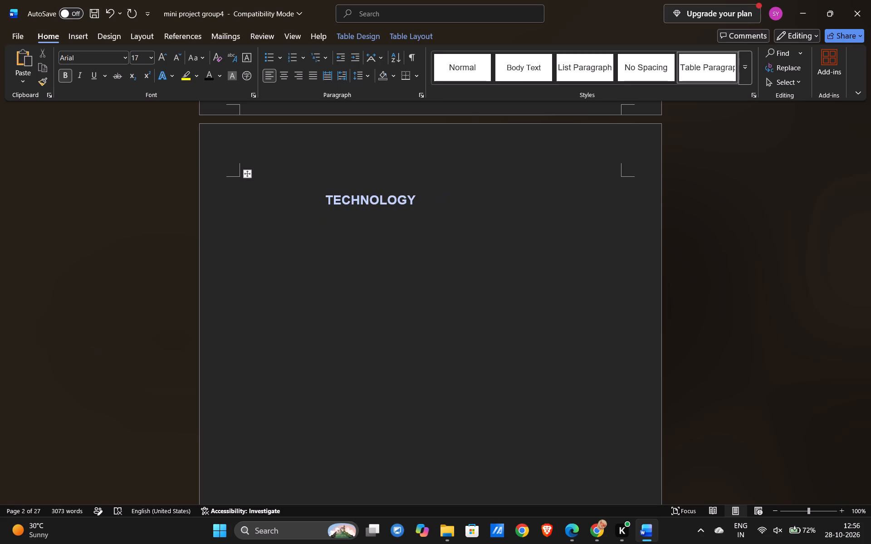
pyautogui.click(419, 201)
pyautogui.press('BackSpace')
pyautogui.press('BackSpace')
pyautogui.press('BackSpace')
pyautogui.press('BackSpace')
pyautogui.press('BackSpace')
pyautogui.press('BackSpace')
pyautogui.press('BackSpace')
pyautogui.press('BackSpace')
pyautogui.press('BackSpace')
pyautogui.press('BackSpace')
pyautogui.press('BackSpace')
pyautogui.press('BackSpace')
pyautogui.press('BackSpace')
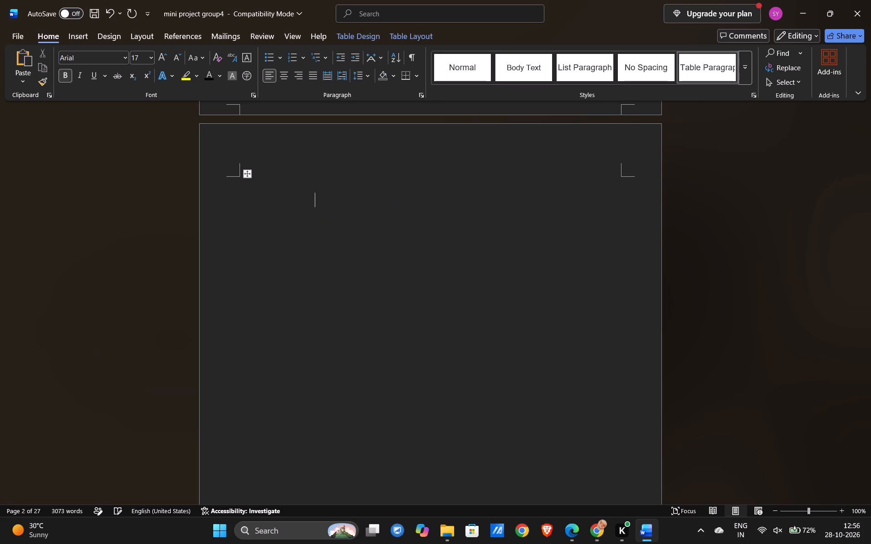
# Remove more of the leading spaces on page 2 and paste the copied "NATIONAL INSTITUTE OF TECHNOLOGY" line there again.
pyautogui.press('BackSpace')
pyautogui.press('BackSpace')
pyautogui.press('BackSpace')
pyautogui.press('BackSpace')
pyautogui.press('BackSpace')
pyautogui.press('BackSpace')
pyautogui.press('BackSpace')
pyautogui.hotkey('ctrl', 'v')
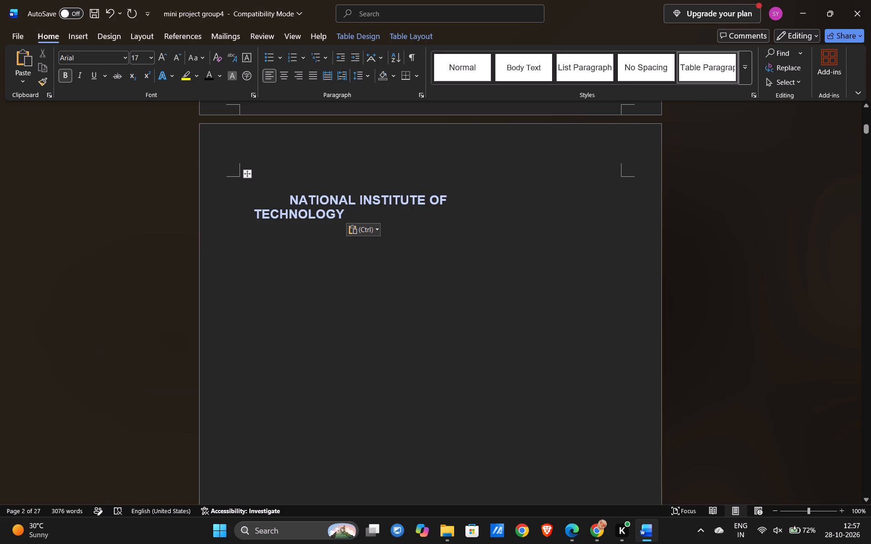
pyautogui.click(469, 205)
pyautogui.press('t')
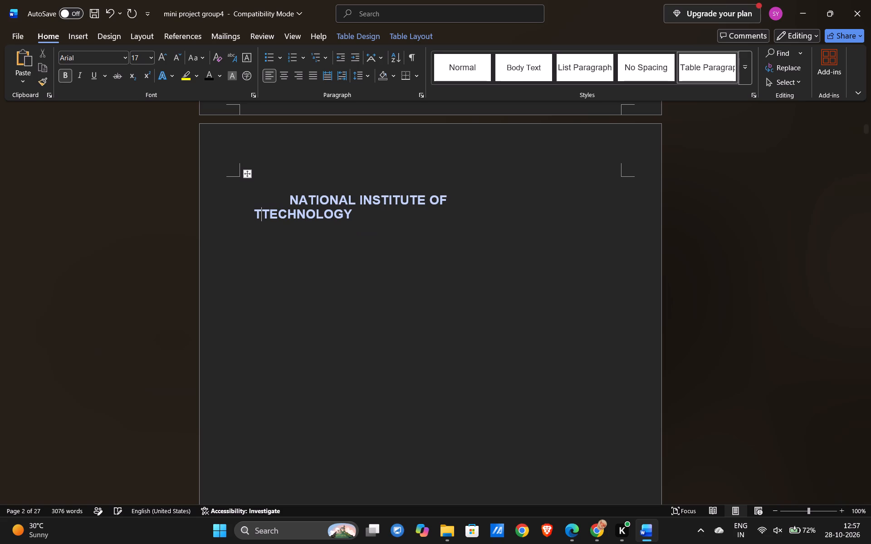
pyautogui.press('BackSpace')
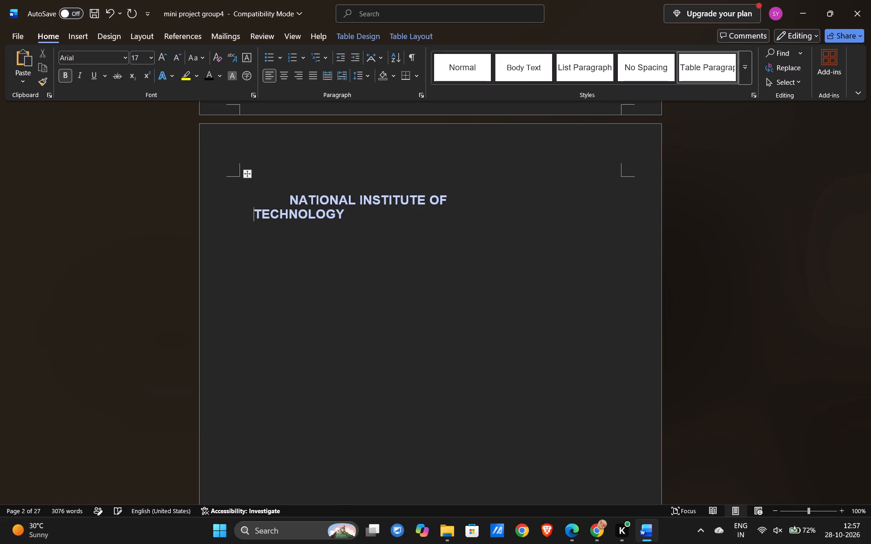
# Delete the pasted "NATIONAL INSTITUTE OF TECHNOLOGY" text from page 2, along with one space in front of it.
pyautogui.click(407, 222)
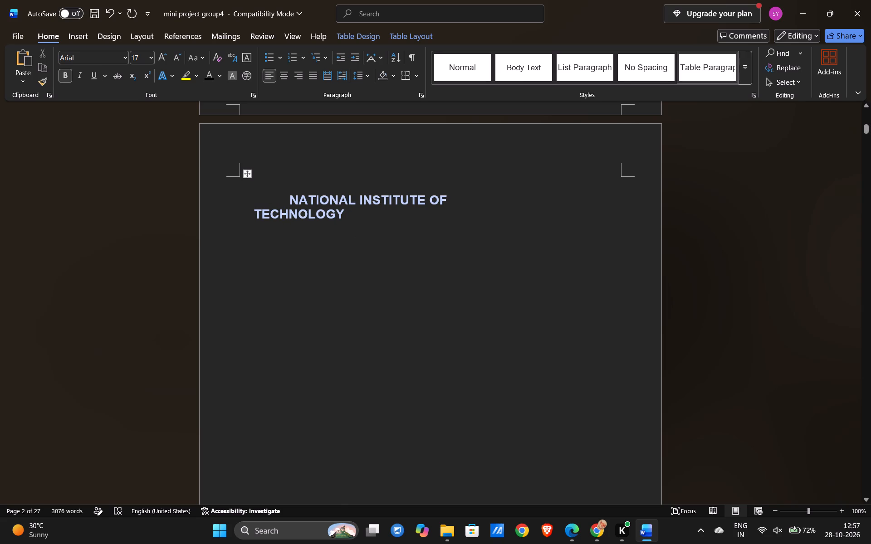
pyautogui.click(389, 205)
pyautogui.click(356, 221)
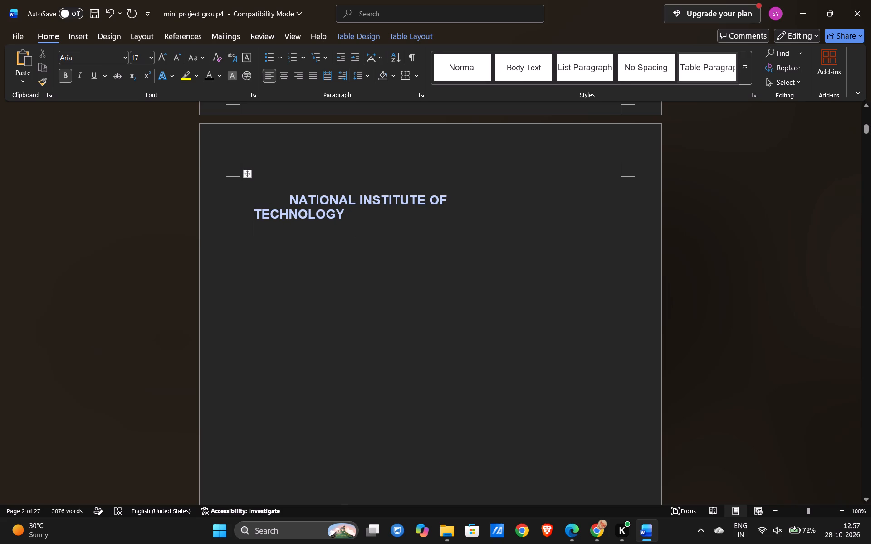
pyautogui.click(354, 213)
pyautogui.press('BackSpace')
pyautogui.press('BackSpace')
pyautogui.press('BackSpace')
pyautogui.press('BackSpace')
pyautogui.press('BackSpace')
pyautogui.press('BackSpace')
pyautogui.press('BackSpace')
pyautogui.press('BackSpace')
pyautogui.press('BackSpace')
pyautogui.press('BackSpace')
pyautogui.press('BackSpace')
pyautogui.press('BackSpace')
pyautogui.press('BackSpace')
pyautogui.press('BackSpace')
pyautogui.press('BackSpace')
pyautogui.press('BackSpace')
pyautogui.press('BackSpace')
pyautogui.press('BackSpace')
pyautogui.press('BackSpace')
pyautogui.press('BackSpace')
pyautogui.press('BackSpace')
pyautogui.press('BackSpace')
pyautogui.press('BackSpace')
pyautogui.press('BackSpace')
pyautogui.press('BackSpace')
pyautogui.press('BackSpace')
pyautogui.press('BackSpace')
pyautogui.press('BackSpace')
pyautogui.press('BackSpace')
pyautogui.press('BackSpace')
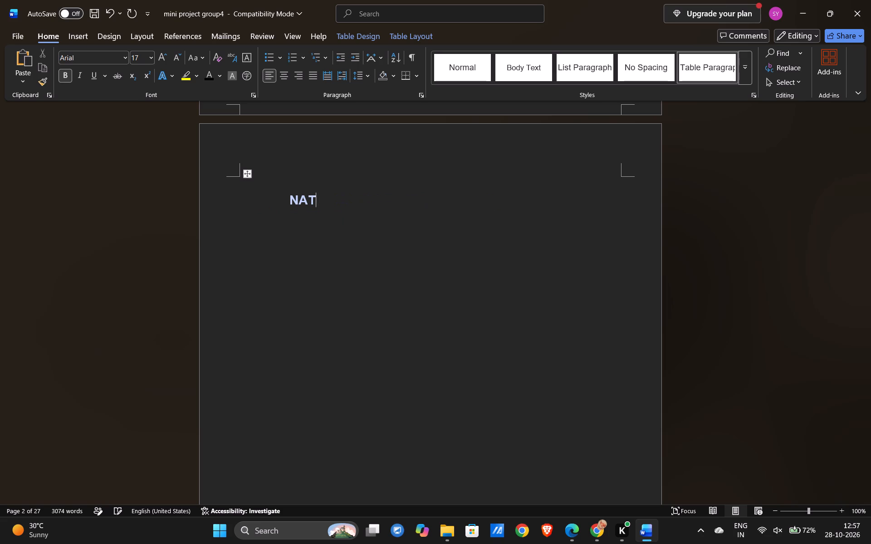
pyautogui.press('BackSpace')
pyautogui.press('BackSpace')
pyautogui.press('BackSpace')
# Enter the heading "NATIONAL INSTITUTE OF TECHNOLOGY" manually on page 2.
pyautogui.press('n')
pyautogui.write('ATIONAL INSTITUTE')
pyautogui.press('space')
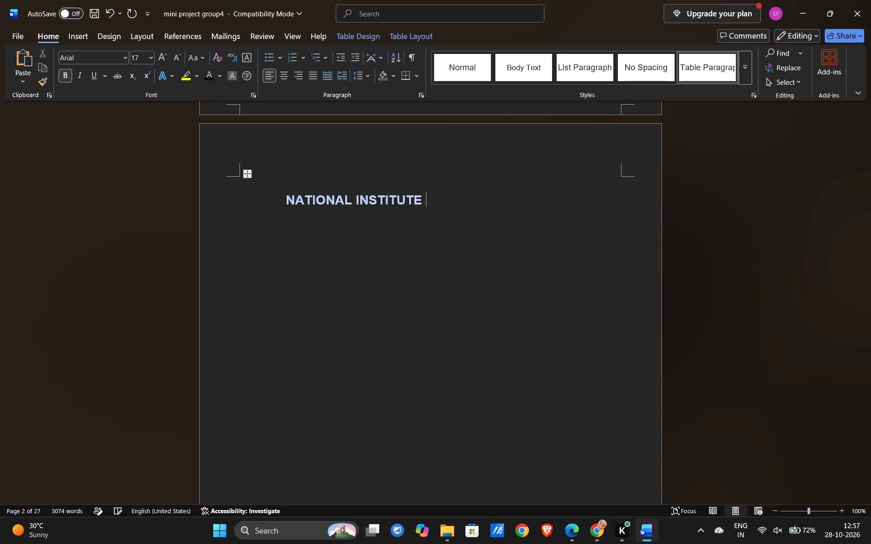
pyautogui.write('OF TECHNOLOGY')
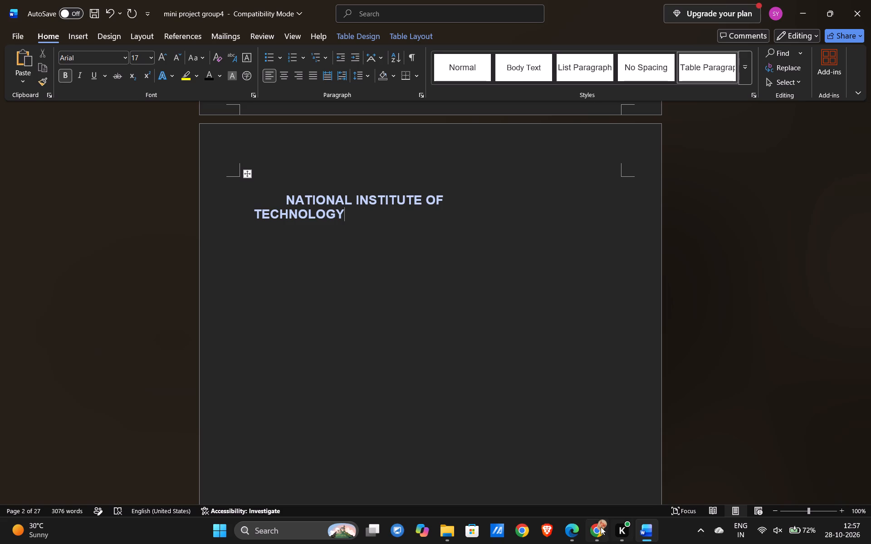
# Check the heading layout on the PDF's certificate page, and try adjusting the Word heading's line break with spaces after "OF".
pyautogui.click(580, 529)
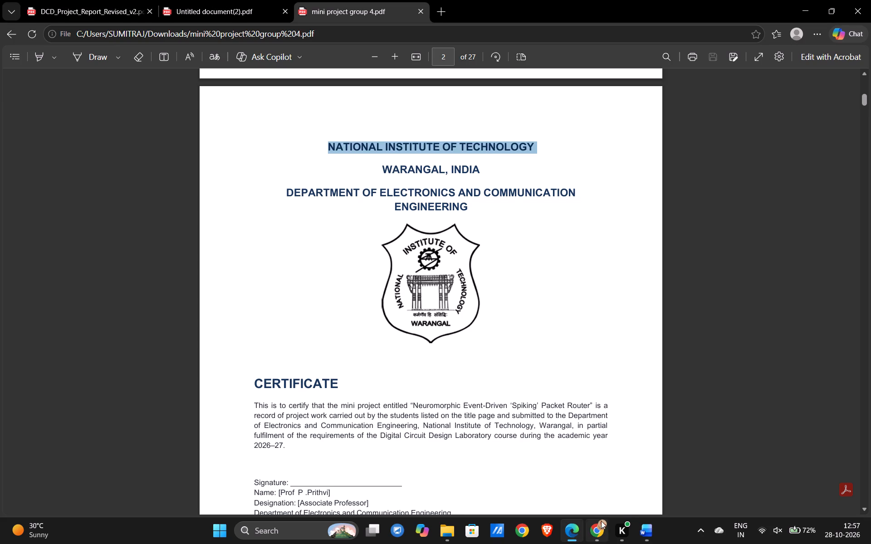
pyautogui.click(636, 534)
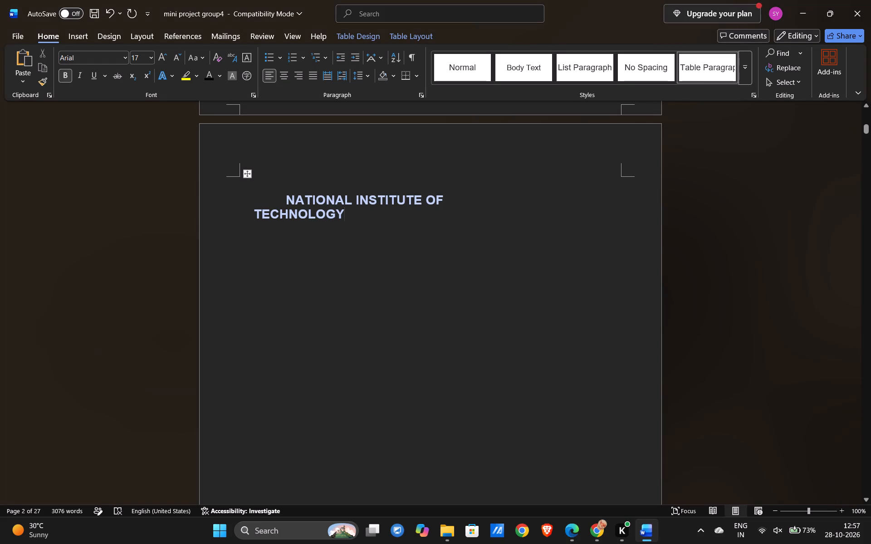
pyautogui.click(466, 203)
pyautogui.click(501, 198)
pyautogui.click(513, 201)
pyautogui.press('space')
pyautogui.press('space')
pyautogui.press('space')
# Remove all leading spaces and the empty line before "NATIONAL INSTITUTE OF TECHNOLOGY" on page 2.
pyautogui.click(288, 195)
pyautogui.press('BackSpace')
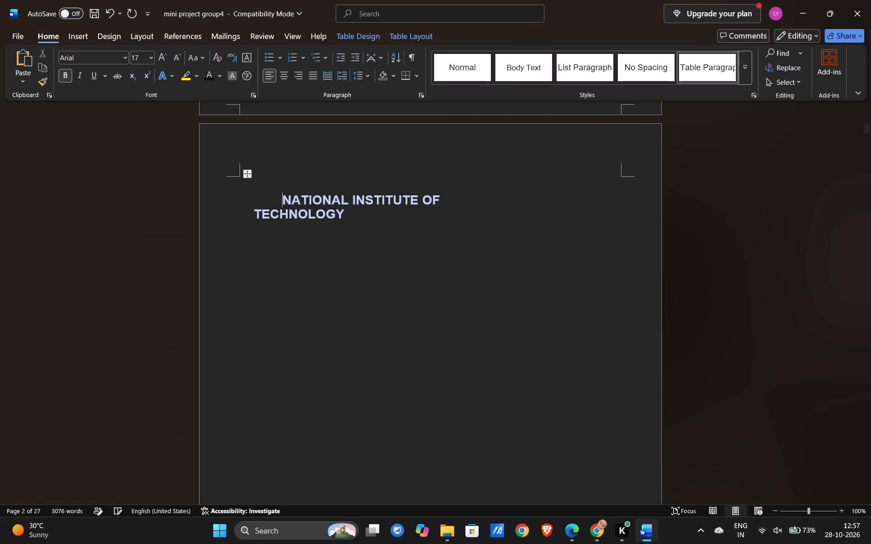
pyautogui.press('BackSpace')
pyautogui.press('BackSpace')
pyautogui.press('BackSpace')
pyautogui.press('BackSpace')
pyautogui.press('BackSpace')
pyautogui.press('BackSpace')
pyautogui.press('BackSpace')
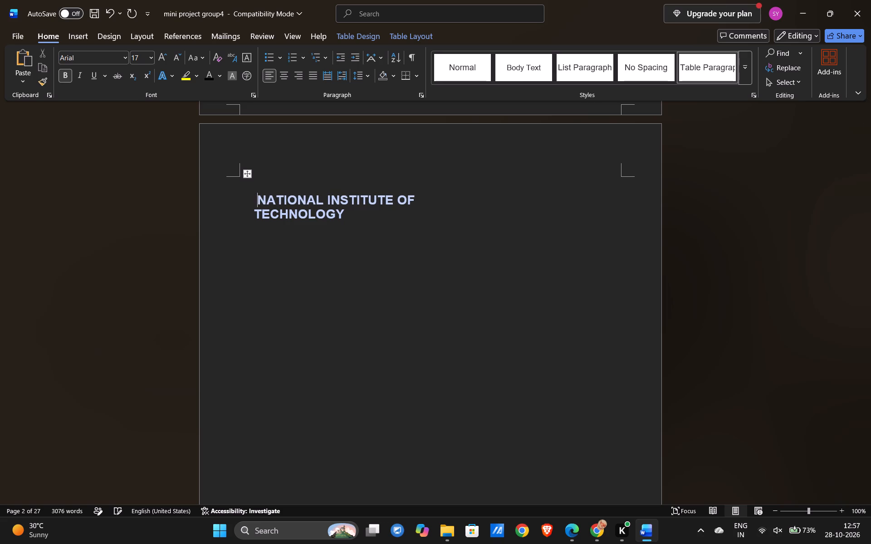
pyautogui.press('BackSpace')
pyautogui.press('BackSpace')
pyautogui.press('BackSpace')
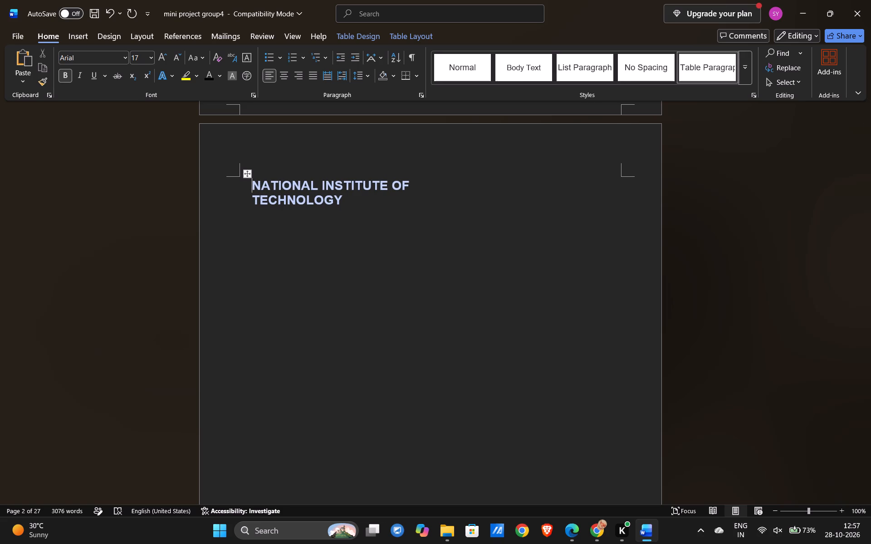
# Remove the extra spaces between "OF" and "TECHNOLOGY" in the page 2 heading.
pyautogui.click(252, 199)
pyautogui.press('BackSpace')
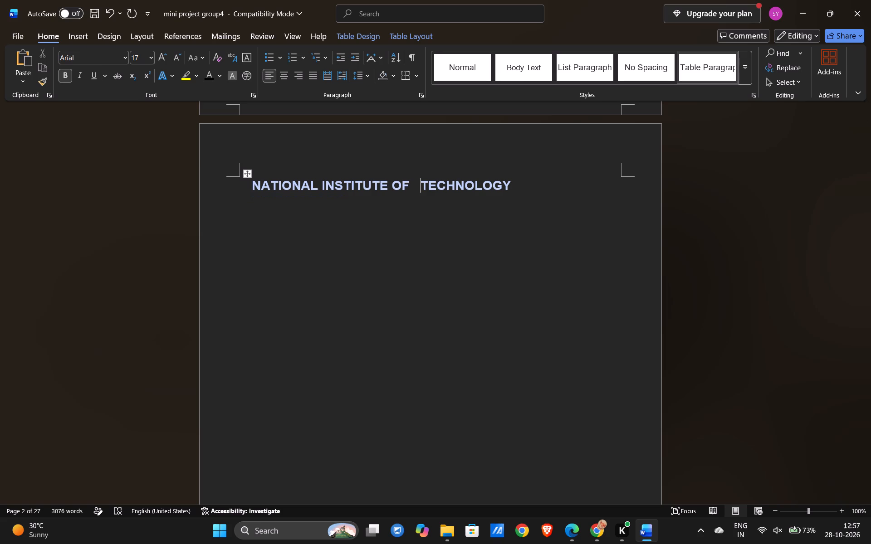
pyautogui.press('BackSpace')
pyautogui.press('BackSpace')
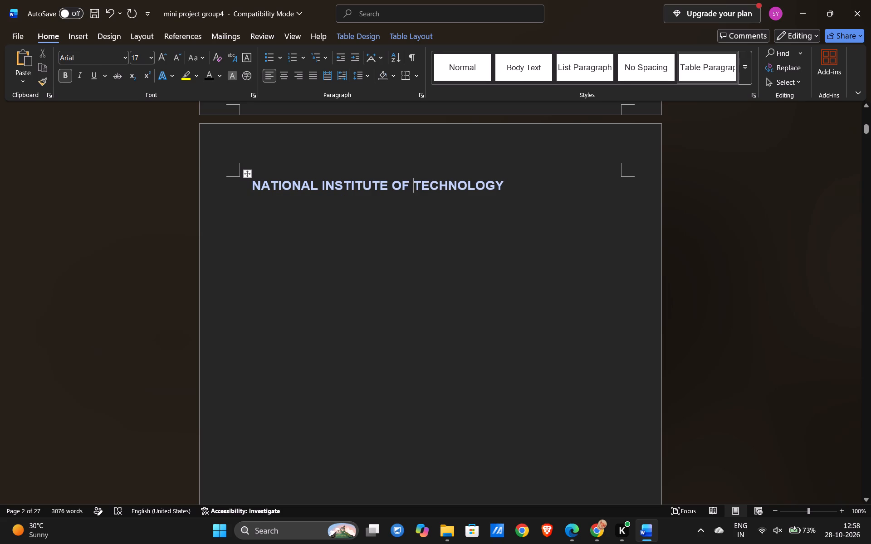
# Indent the "NATIONAL INSTITUTE OF TECHNOLOGY" heading with two leading spaces, keeping it on one line.
pyautogui.click(252, 182)
pyautogui.press('space')
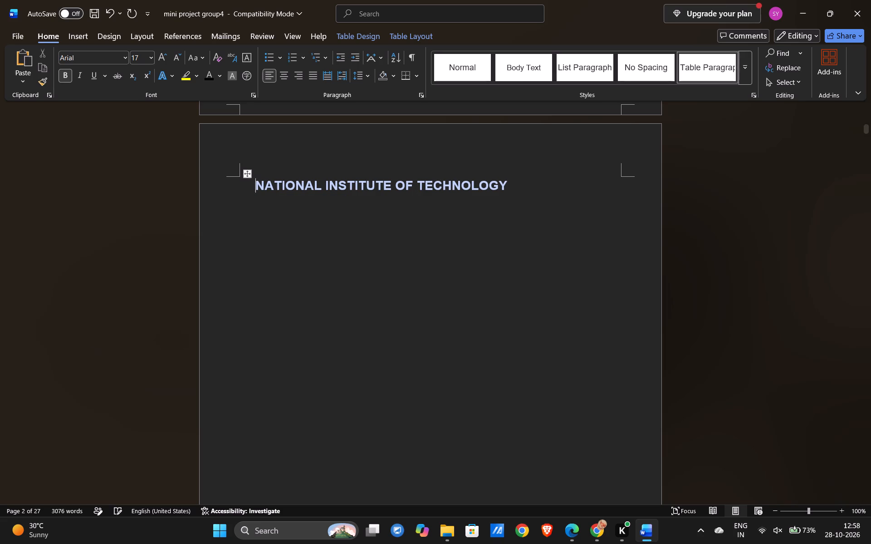
pyautogui.press('space')
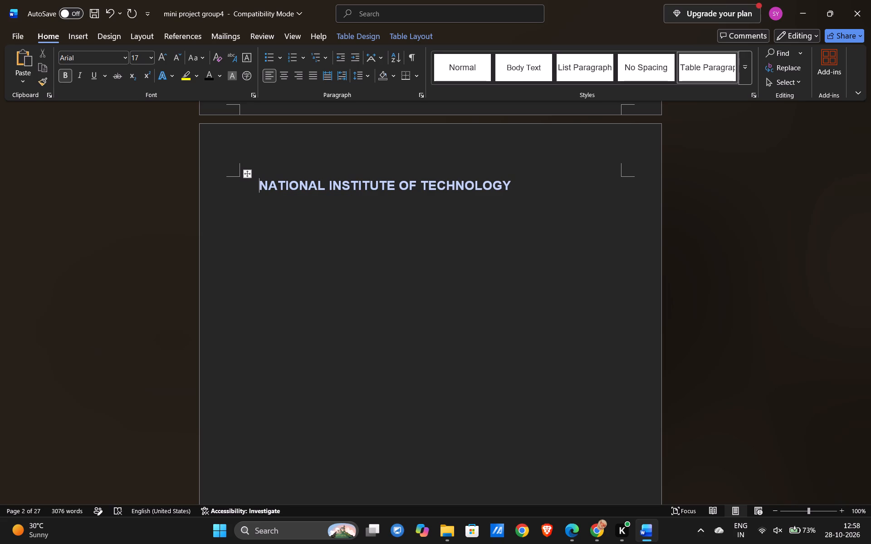
pyautogui.press('space')
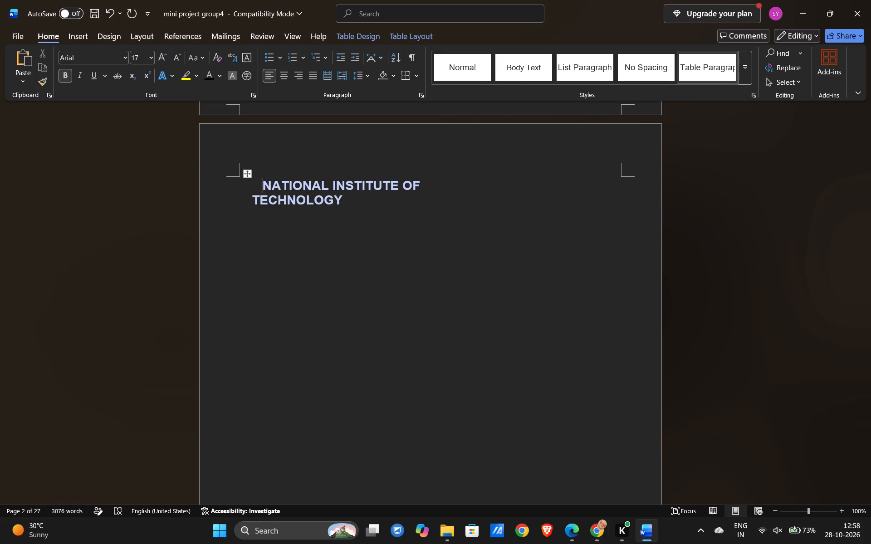
pyautogui.press('BackSpace')
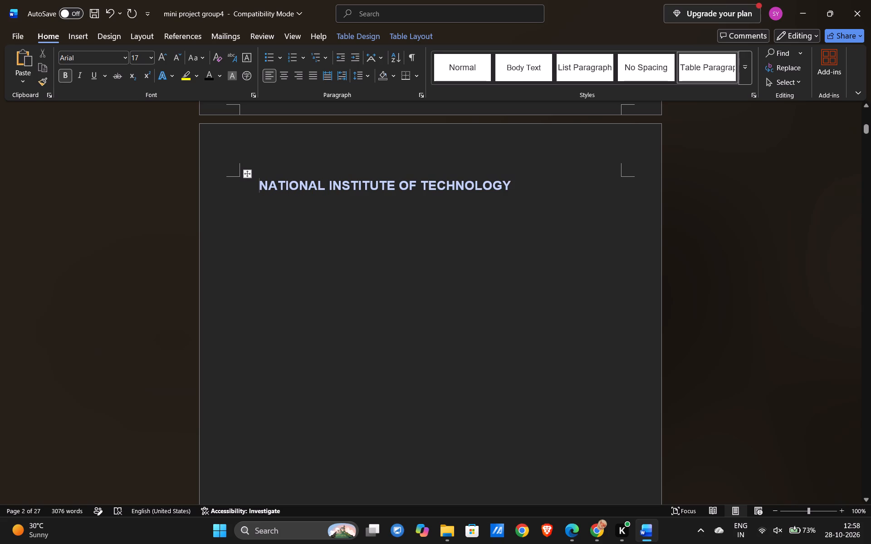
# Replace the institute line on page 2 with the full heading from the PDF's certificate page, from "NATIONAL INSTITUTE OF TECHNOLOGY" to "ENGINEERING".
pyautogui.click(577, 527)
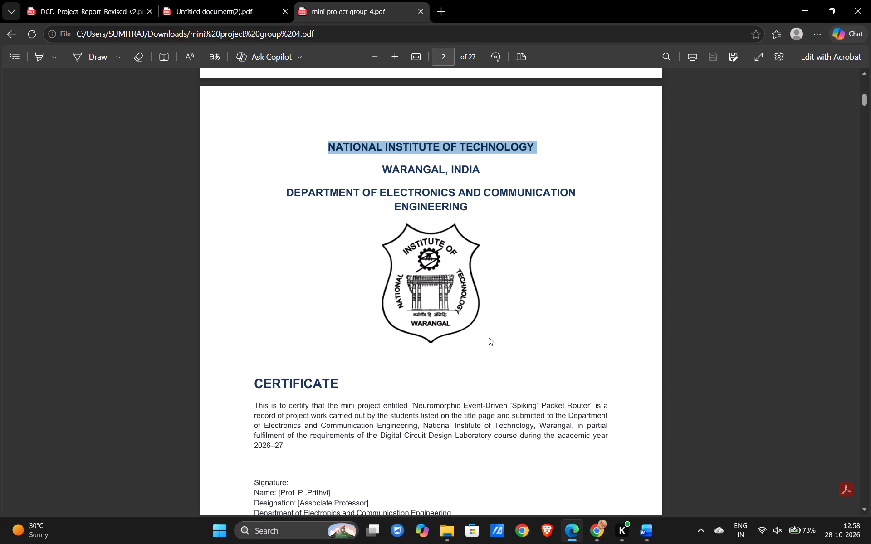
pyautogui.click(500, 243)
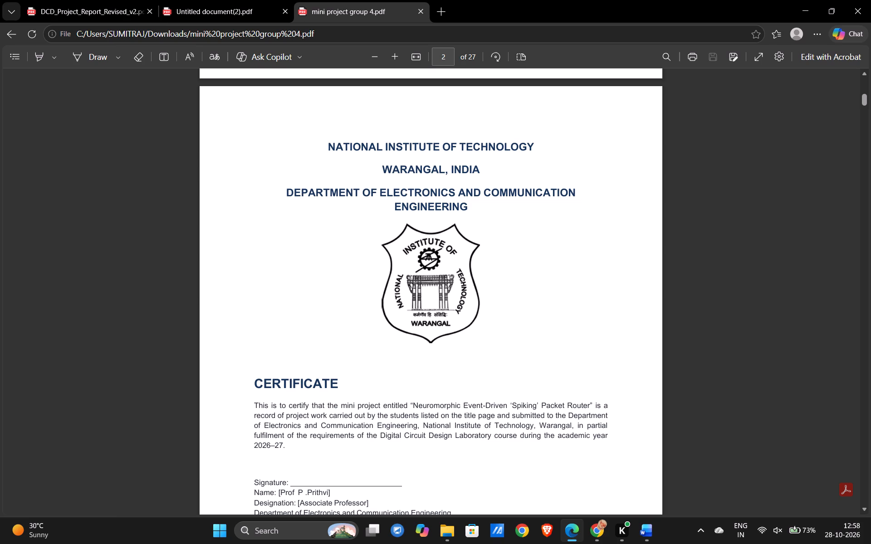
pyautogui.moveTo(327, 145); pyautogui.dragTo(332, 149)
pyautogui.moveTo(332, 149); pyautogui.dragTo(469, 209)
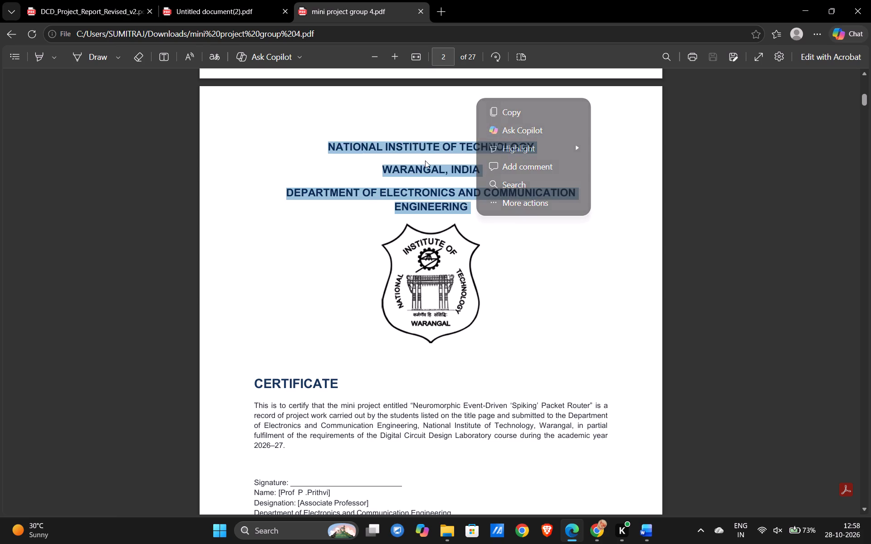
pyautogui.hotkey('ctrl', 'c')
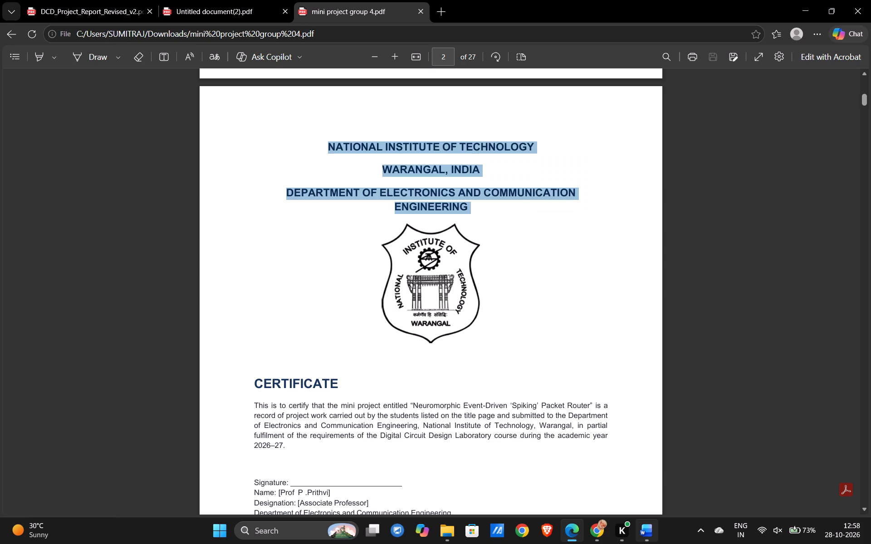
pyautogui.click(651, 543)
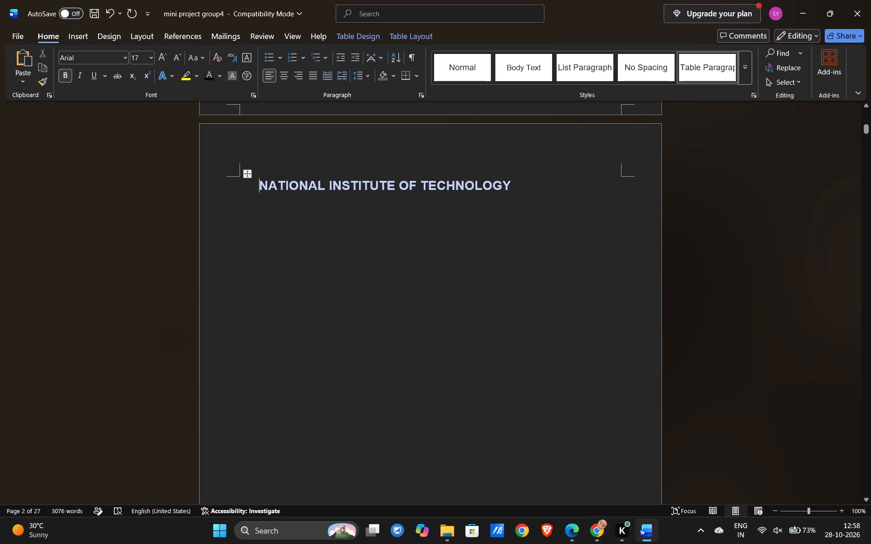
pyautogui.moveTo(510, 186); pyautogui.dragTo(301, 185)
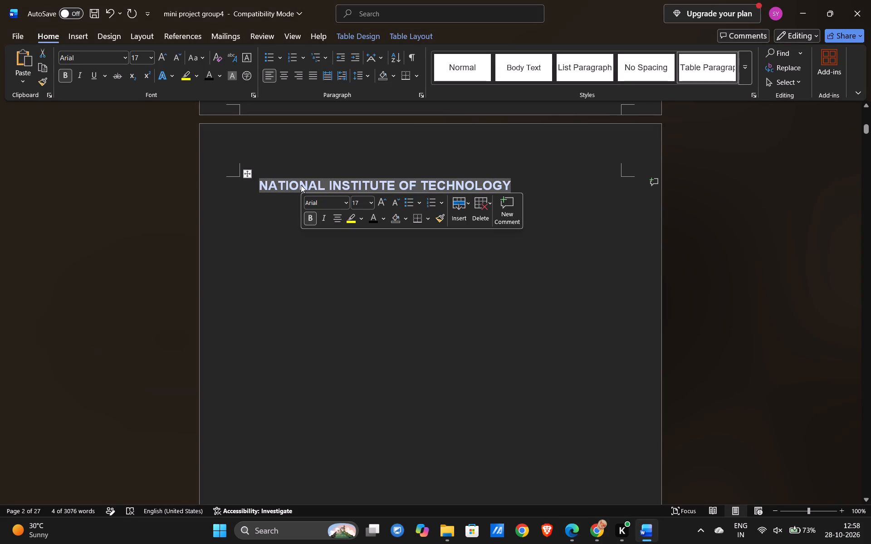
pyautogui.press('BackSpace')
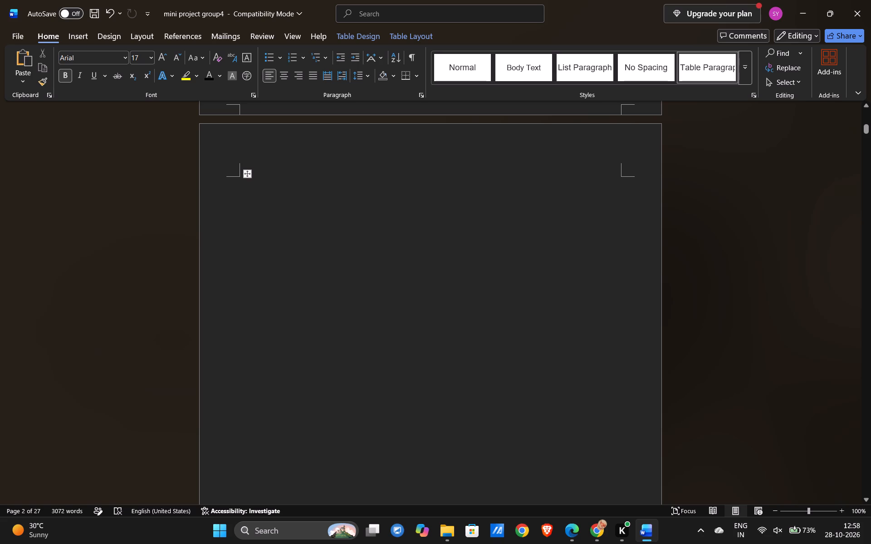
pyautogui.hotkey('ctrl', 'v')
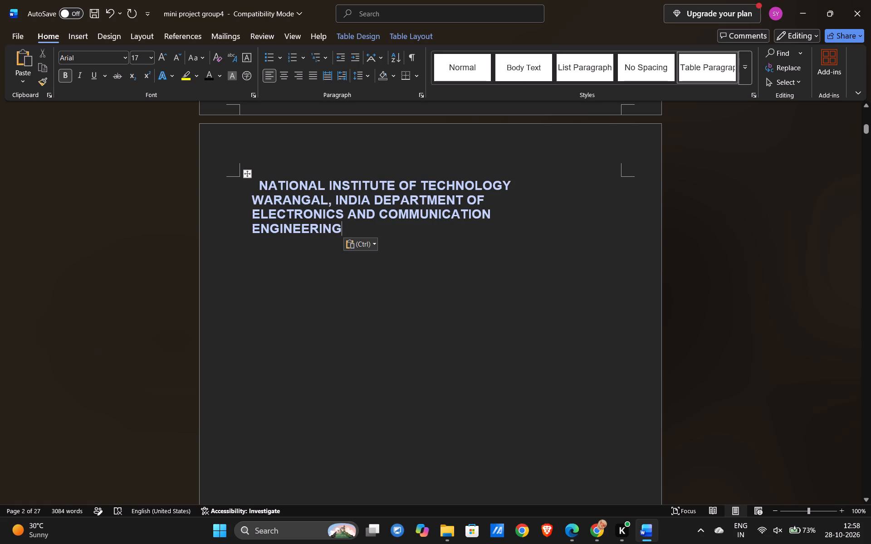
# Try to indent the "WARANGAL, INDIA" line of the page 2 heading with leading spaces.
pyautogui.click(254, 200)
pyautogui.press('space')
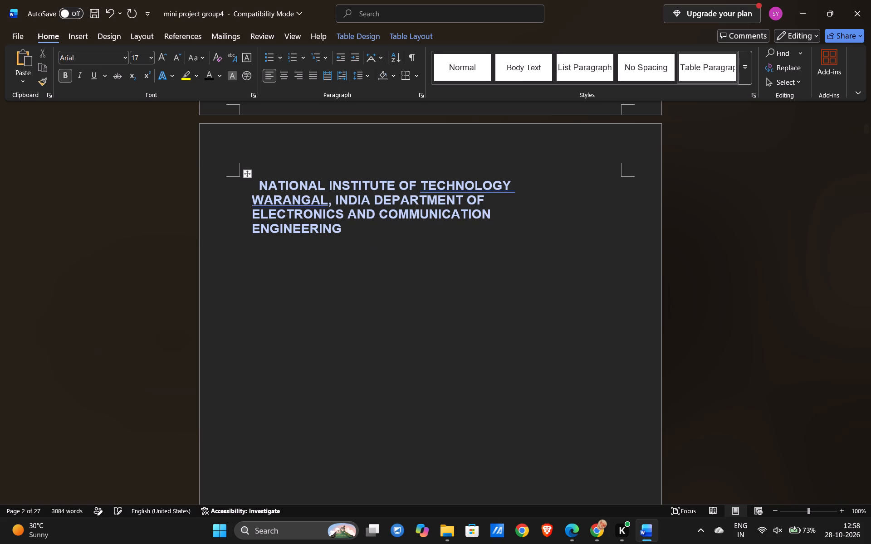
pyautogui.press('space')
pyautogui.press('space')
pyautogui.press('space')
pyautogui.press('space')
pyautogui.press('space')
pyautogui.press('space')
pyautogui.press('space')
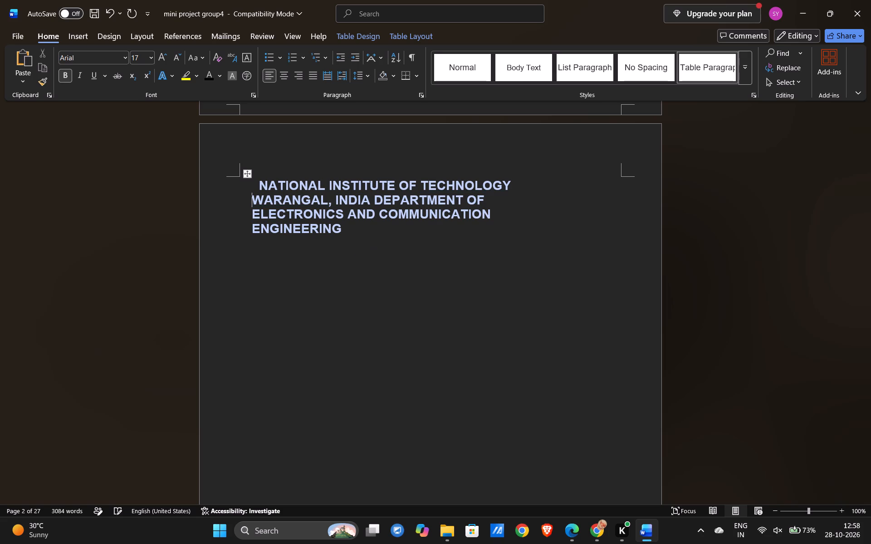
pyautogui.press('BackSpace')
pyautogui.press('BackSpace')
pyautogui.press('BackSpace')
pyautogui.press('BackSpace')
# Delete the entire heading on page 2, from "NATIONAL INSTITUTE OF TECHNOLOGY" to "ENGINEERING", keeping its leading spaces.
pyautogui.moveTo(343, 228); pyautogui.dragTo(268, 218)
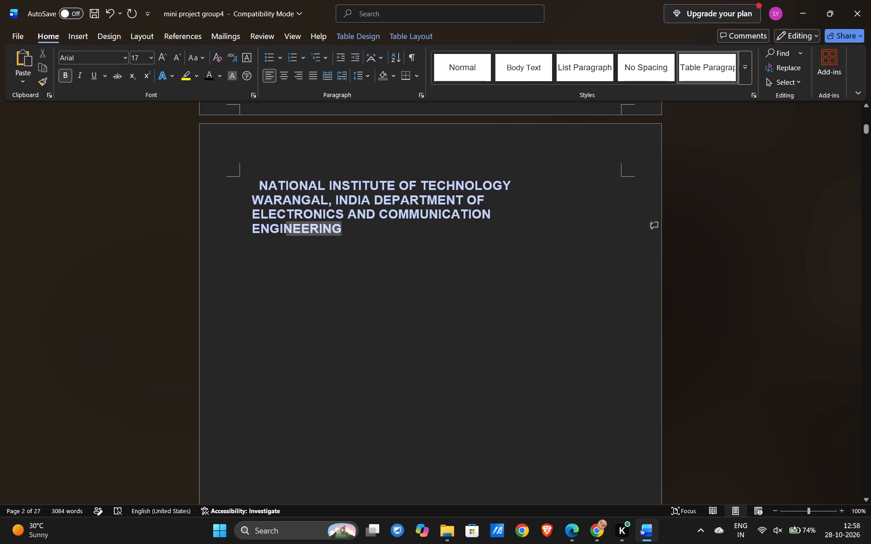
pyautogui.moveTo(268, 218); pyautogui.dragTo(267, 183)
pyautogui.press('BackSpace')
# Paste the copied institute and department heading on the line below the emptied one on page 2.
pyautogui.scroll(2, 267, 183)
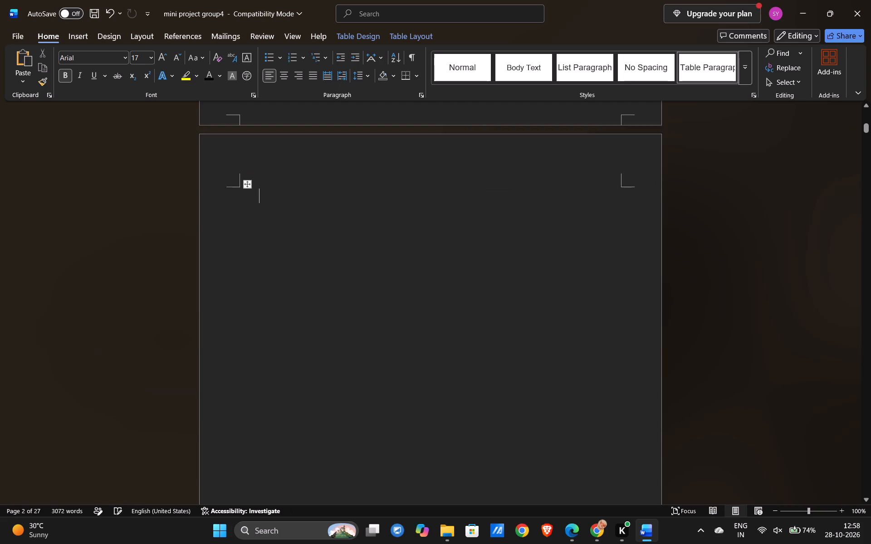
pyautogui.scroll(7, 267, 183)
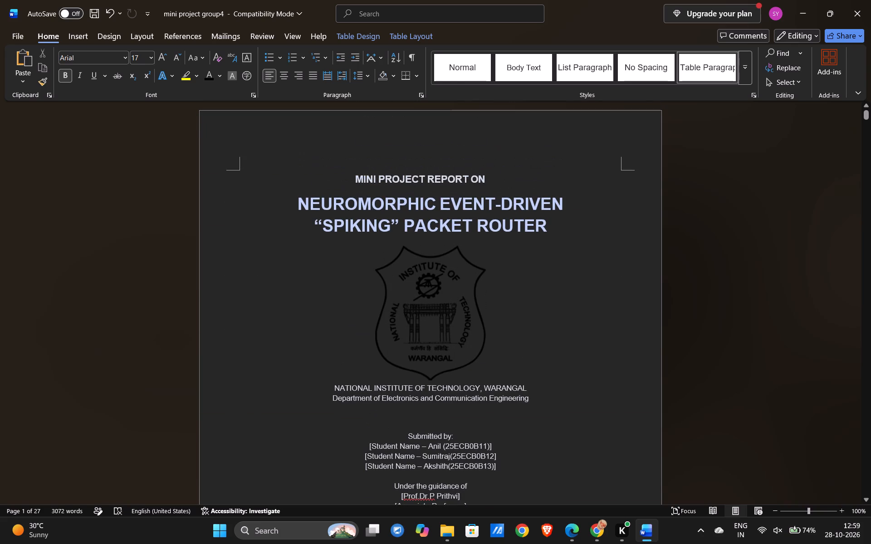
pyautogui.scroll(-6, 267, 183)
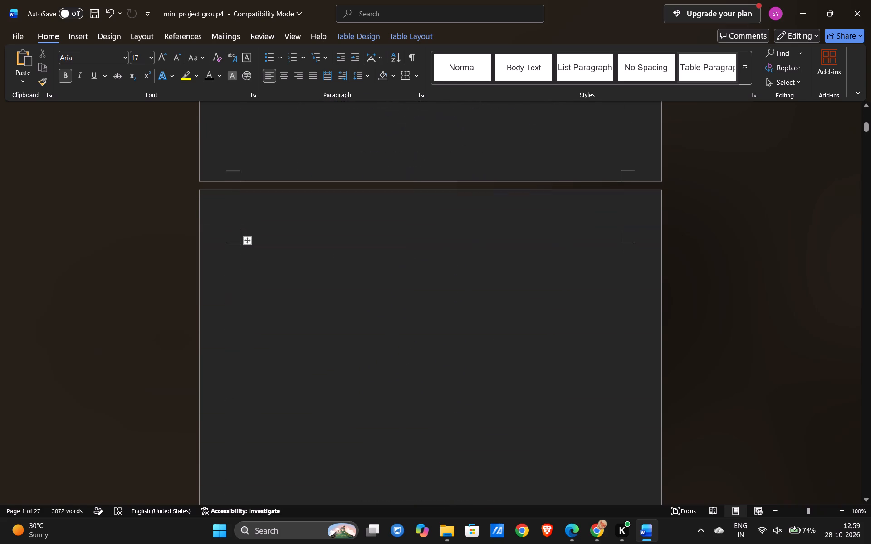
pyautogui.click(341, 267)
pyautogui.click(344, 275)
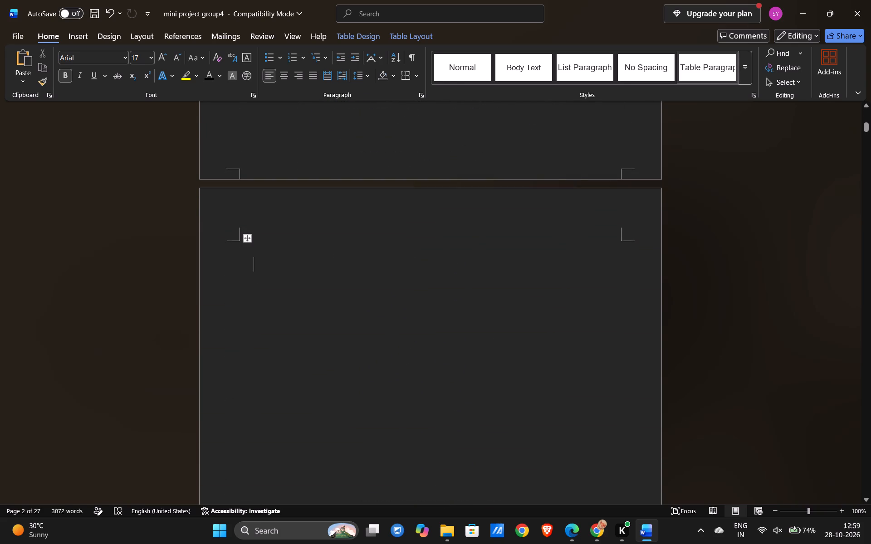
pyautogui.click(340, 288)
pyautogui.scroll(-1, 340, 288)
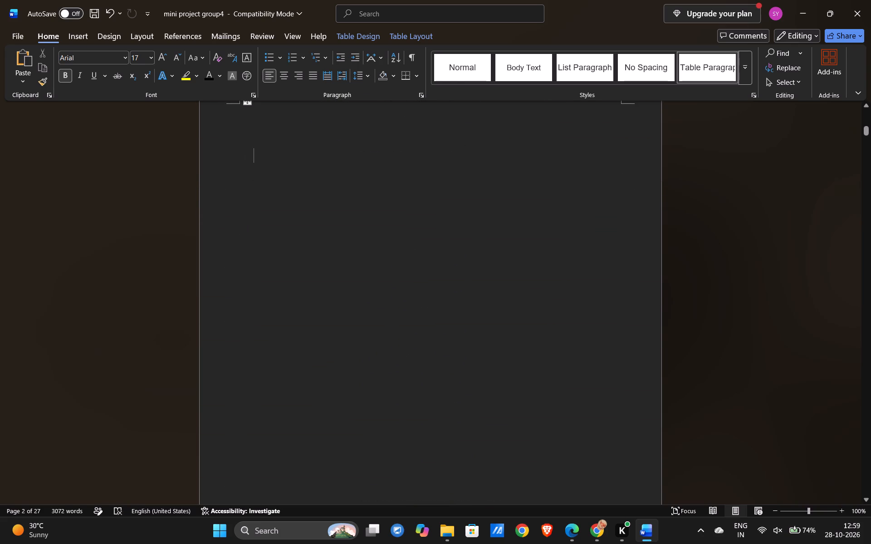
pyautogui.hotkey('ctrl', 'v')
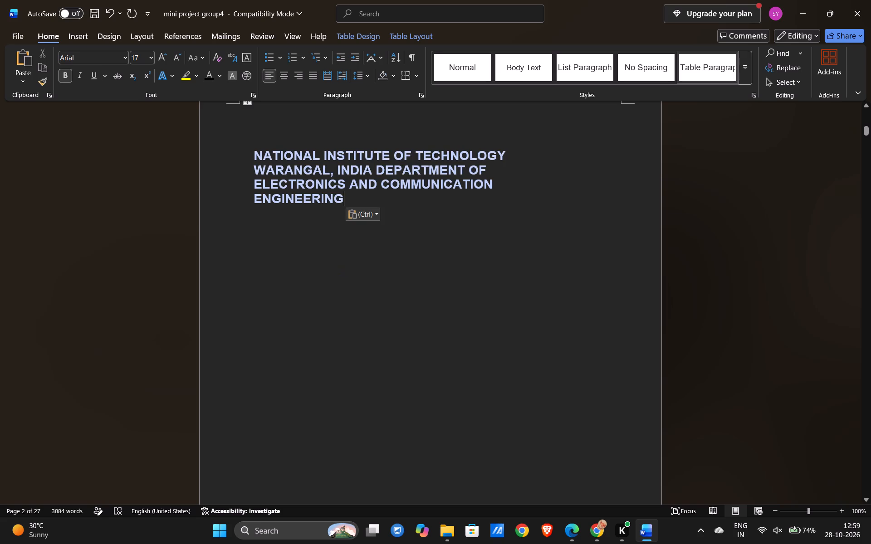
# Indent the "NATIONAL INSTITUTE OF TECHNOLOGY" line with two leading spaces, keeping it on one line.
pyautogui.click(254, 151)
pyautogui.press('space')
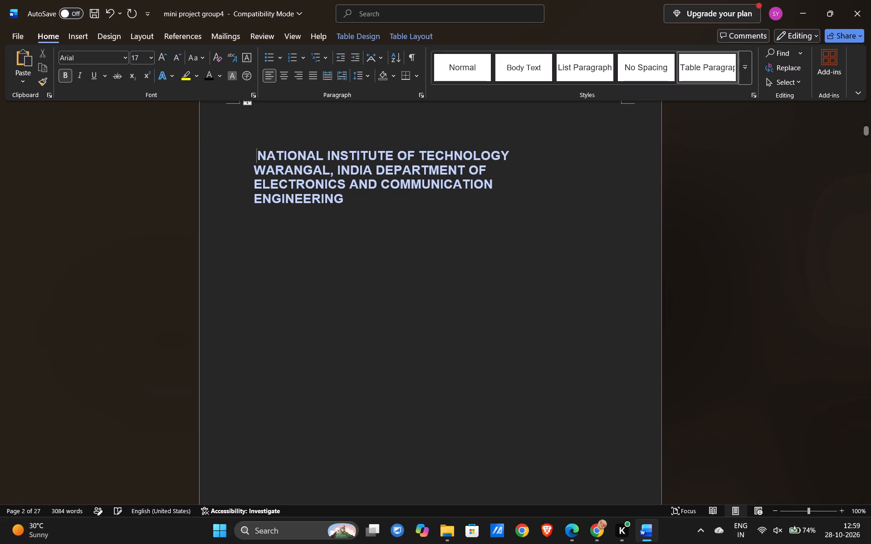
pyautogui.press('space')
pyautogui.press('space')
pyautogui.press('space')
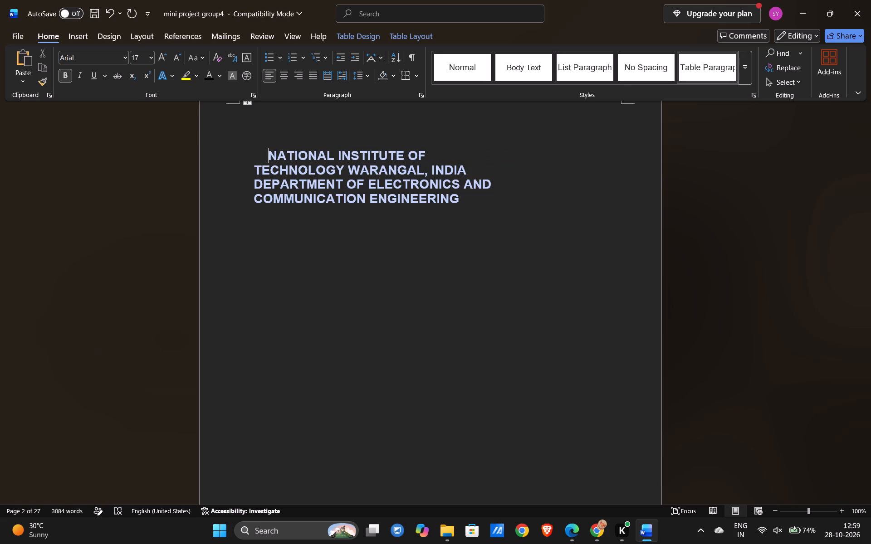
pyautogui.press('BackSpace')
pyautogui.press('BackSpace')
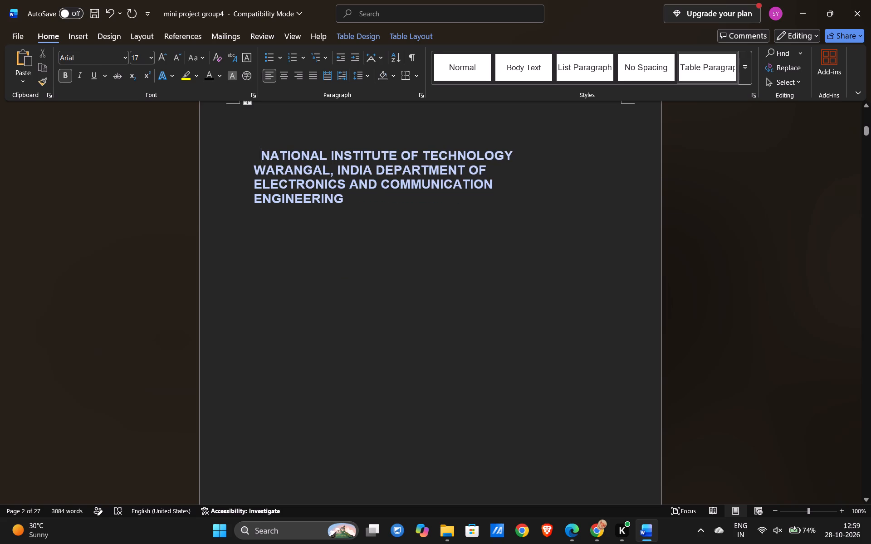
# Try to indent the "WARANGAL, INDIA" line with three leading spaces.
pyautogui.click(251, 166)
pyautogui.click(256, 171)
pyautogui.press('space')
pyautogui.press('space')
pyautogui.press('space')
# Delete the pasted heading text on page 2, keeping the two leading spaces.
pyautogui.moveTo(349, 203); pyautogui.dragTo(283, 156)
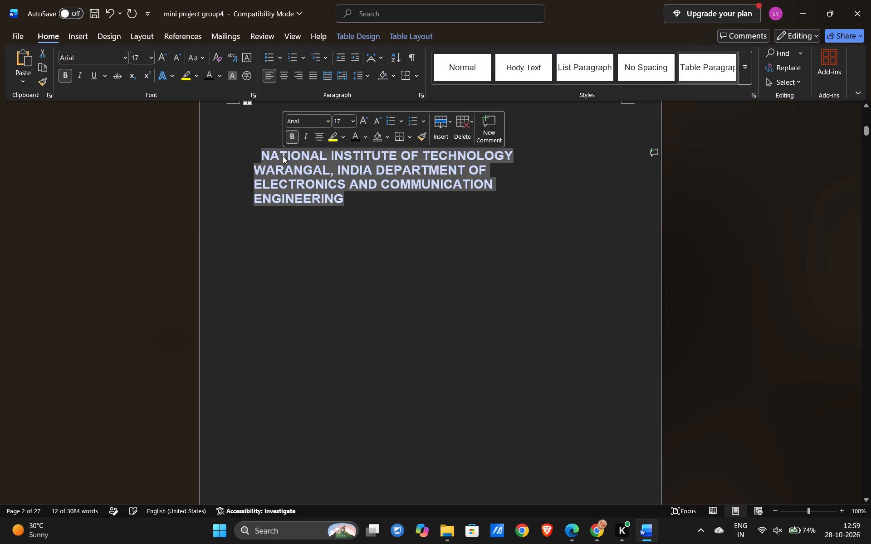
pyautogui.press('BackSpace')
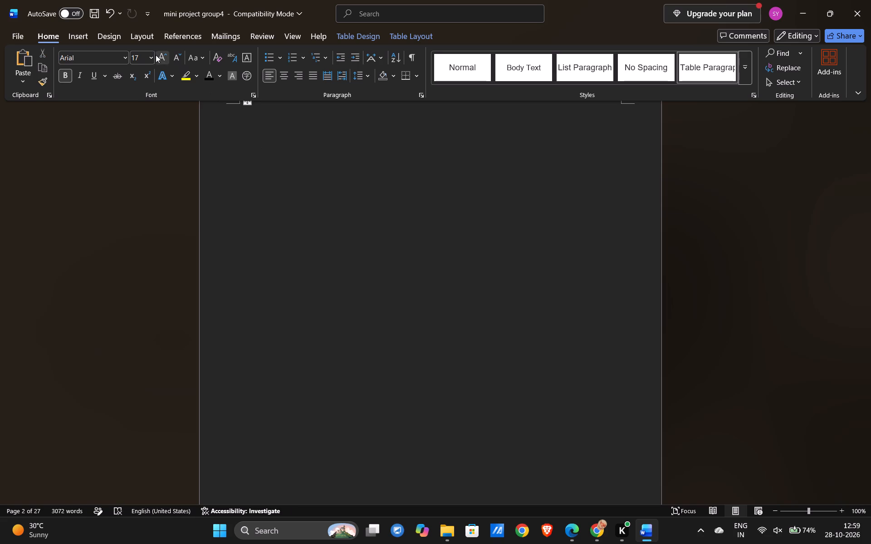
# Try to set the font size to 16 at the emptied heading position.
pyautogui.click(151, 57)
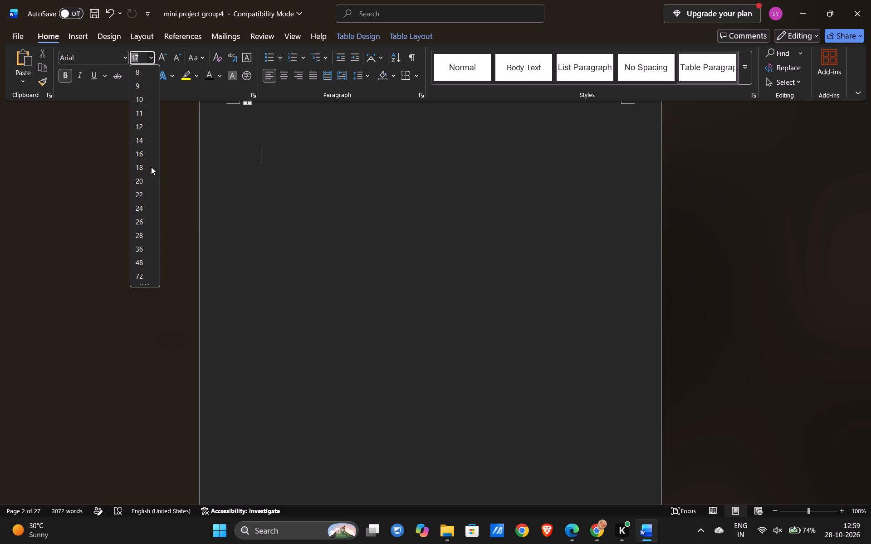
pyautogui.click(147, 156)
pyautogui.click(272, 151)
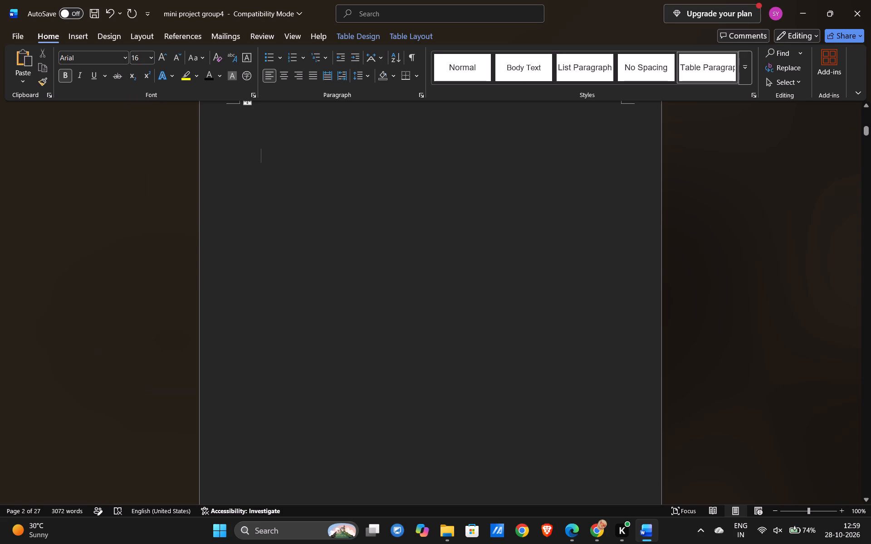
# Enter "NATIONAL INSTITUTE OF TECHNOLOGY" as the first heading line after the two leading spaces on page 2.
pyautogui.write('NATIONAL INSTITUTE OF')
pyautogui.press('space')
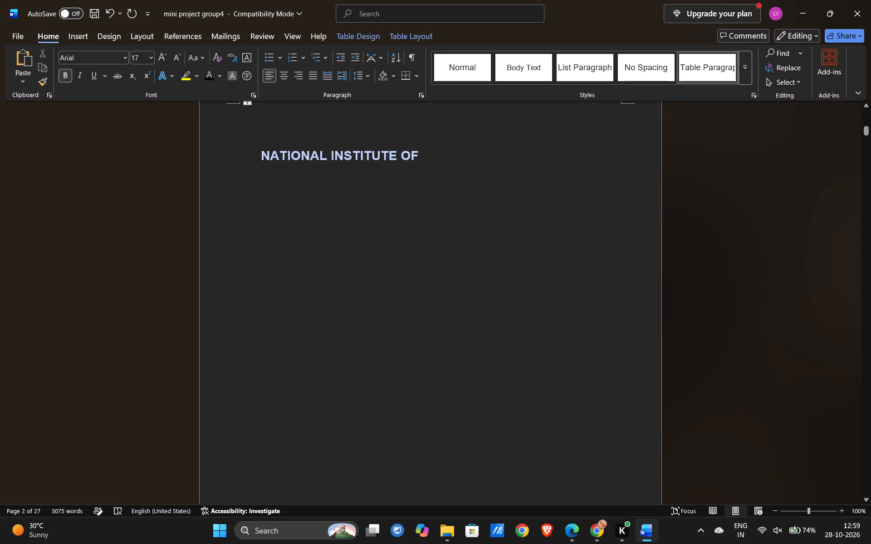
pyautogui.write('TECHNOLOGY')
pyautogui.press('space')
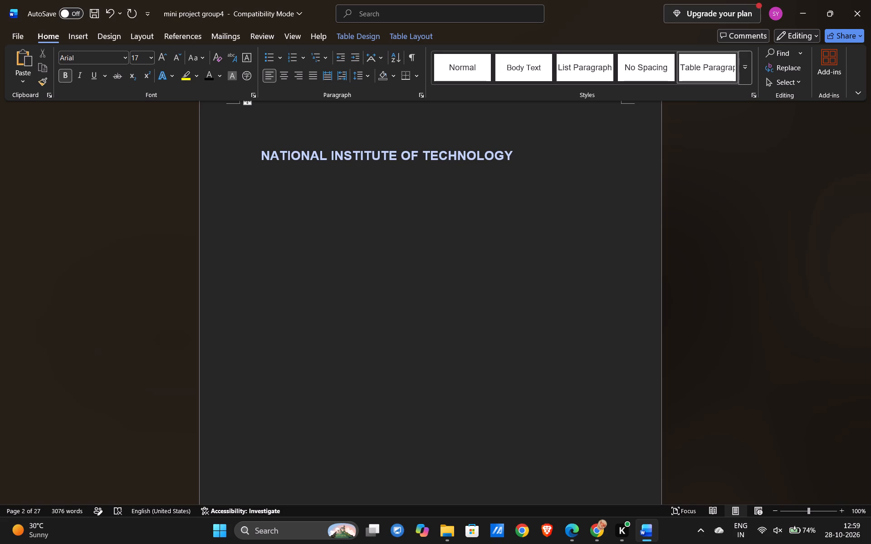
pyautogui.write('IN')
pyautogui.press('BackSpace')
pyautogui.press('BackSpace')
pyautogui.press('BackSpace')
pyautogui.press('BackSpace')
pyautogui.press('y')
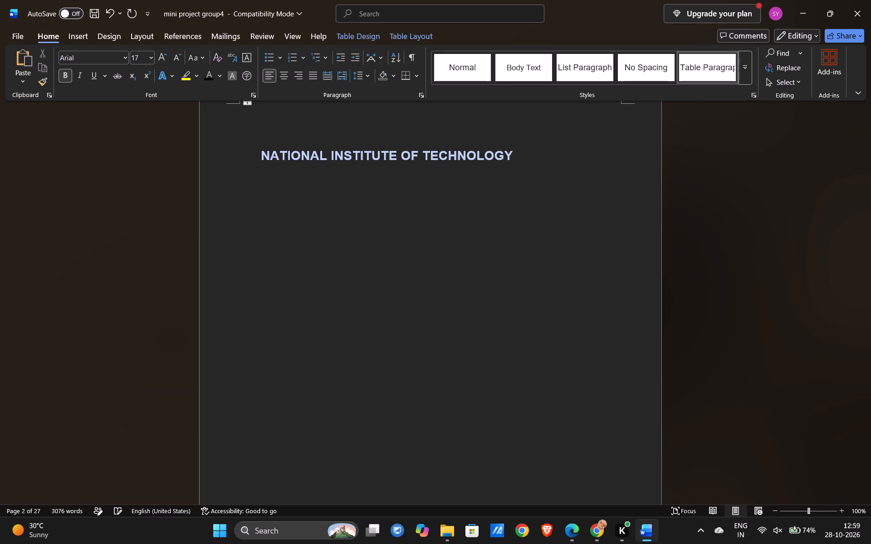
pyautogui.press('space')
pyautogui.press('i')
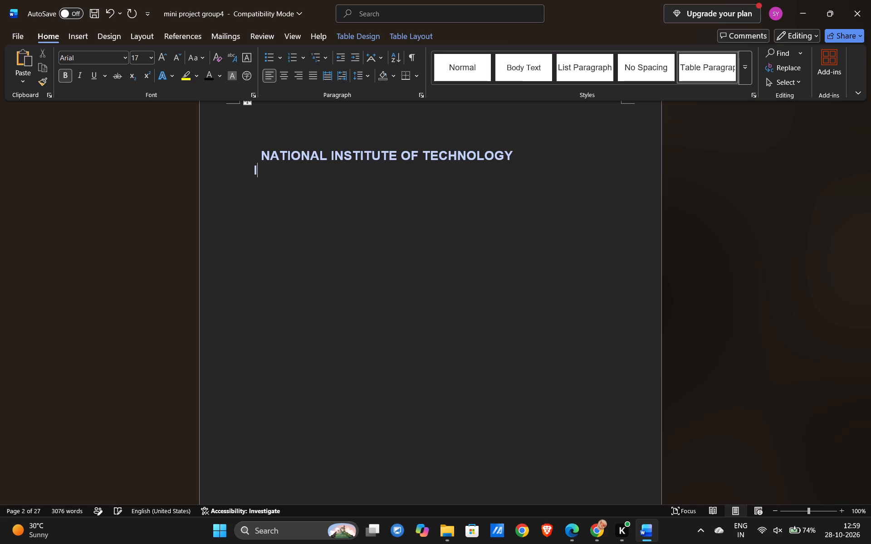
pyautogui.press('b')
pyautogui.press('BackSpace')
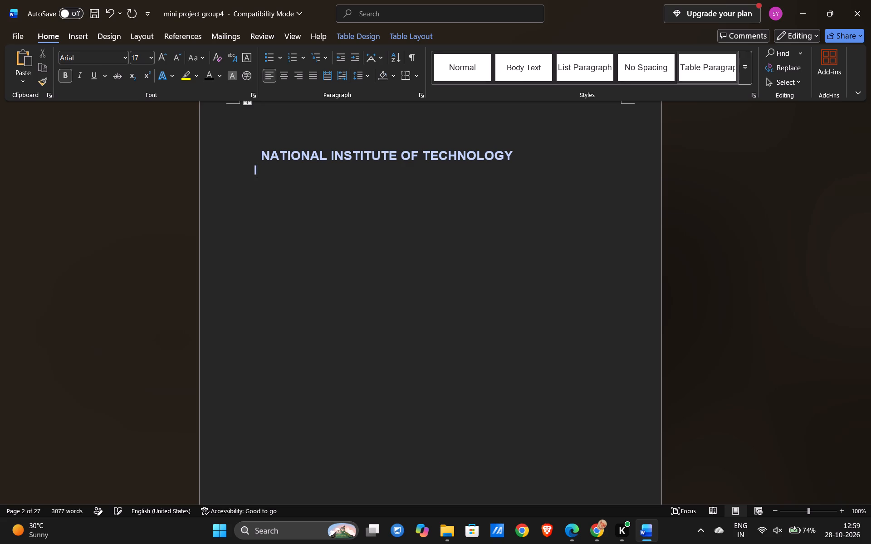
pyautogui.press('BackSpace')
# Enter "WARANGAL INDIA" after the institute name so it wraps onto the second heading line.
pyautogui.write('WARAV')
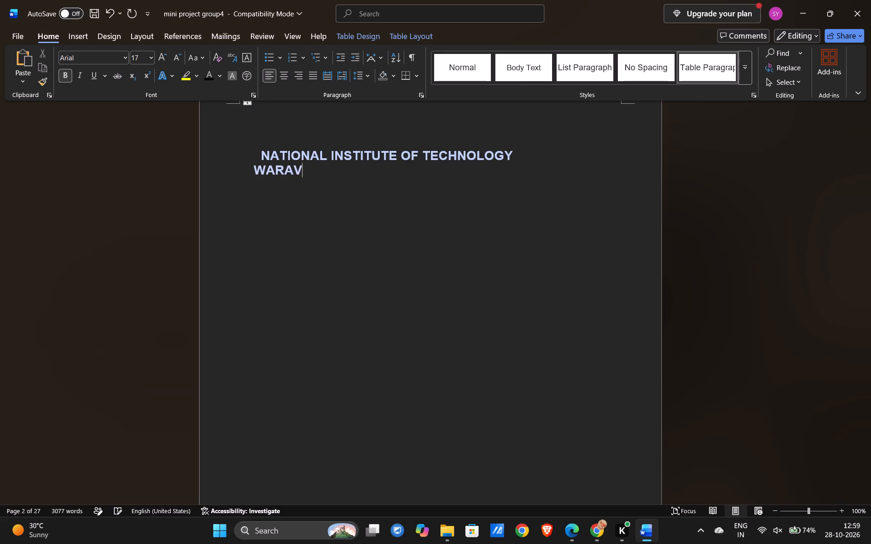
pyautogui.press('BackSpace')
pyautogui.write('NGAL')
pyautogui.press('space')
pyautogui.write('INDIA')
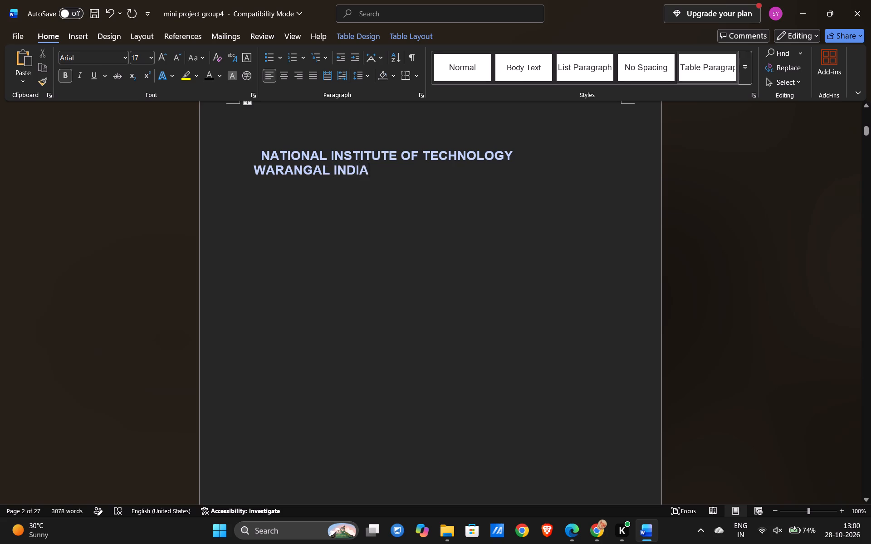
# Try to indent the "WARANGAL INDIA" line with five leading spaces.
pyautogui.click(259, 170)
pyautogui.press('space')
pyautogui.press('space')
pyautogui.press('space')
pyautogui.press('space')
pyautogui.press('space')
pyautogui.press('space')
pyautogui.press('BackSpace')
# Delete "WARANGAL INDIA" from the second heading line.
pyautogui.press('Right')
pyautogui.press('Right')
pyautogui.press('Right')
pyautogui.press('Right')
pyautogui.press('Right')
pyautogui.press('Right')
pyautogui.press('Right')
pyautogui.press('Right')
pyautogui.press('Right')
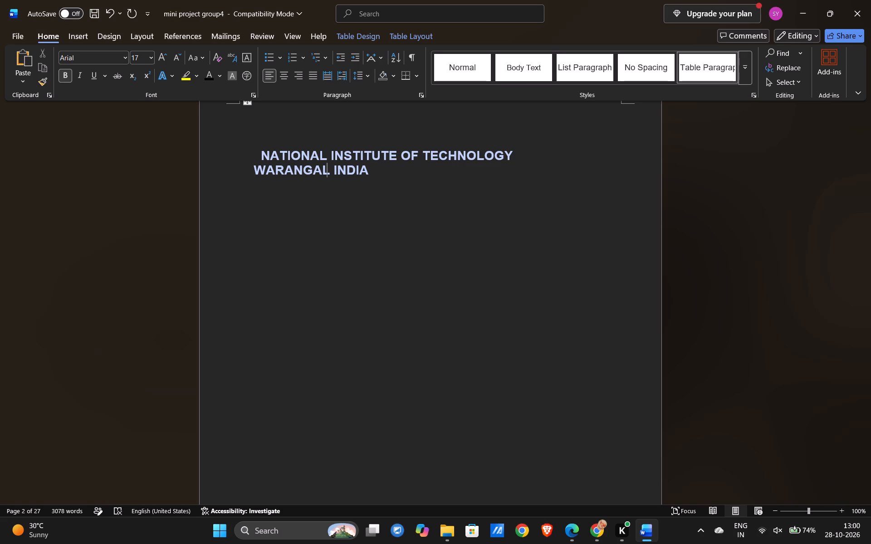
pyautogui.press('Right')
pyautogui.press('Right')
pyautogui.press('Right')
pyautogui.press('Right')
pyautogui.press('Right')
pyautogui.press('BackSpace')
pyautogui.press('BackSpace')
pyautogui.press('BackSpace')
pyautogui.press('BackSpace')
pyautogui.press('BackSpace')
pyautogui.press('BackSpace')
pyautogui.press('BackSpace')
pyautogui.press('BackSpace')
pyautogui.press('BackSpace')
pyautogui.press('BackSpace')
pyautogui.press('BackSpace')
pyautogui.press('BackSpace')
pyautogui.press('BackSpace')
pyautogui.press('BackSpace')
# Enter "WARANGAL INDIA" on the second heading line, indented with spaces so it sits under the middle of the institute name.
pyautogui.press('space')
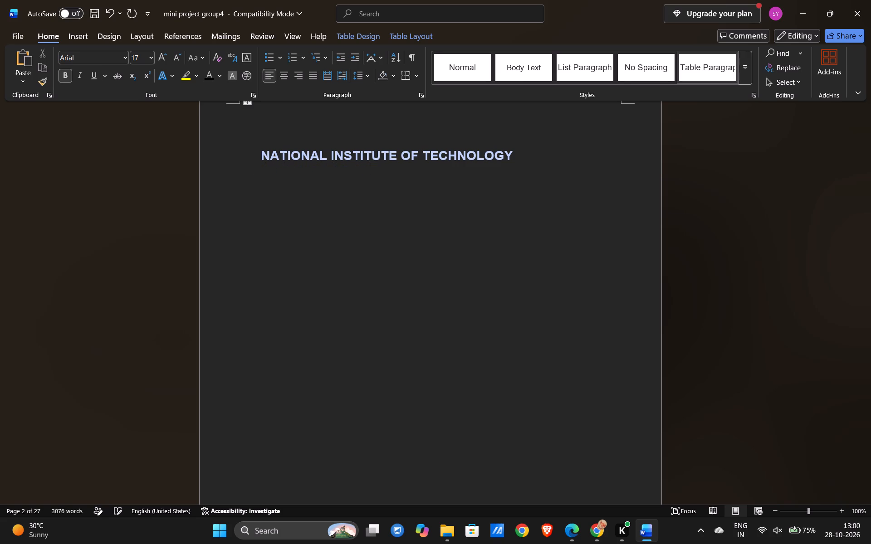
pyautogui.press('space')
pyautogui.press('space')
pyautogui.press('space')
pyautogui.press('space')
pyautogui.click(285, 167)
pyautogui.press('space')
pyautogui.press('space')
pyautogui.press('space')
pyautogui.press('space')
pyautogui.press('space')
pyautogui.press('space')
pyautogui.press('space')
pyautogui.press('space')
pyautogui.press('space')
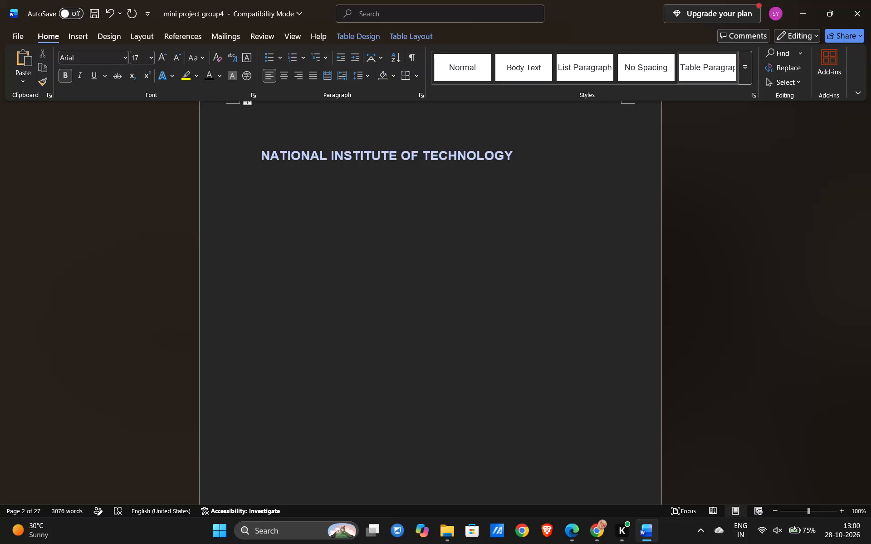
pyautogui.write('WARANGAL INDIA')
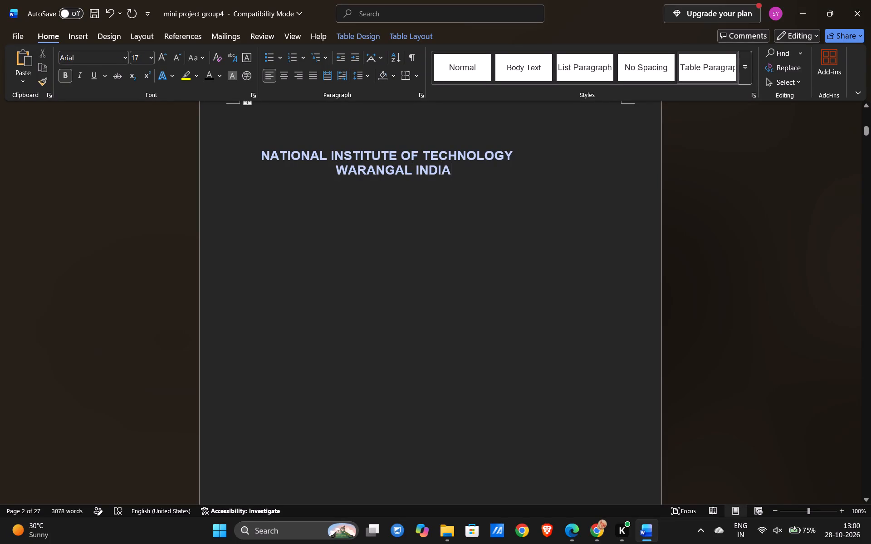
# Check the heading layout in the PDF, remove four spaces before "WARANGAL INDIA" in Word, and start it as a separate paragraph.
pyautogui.click(566, 534)
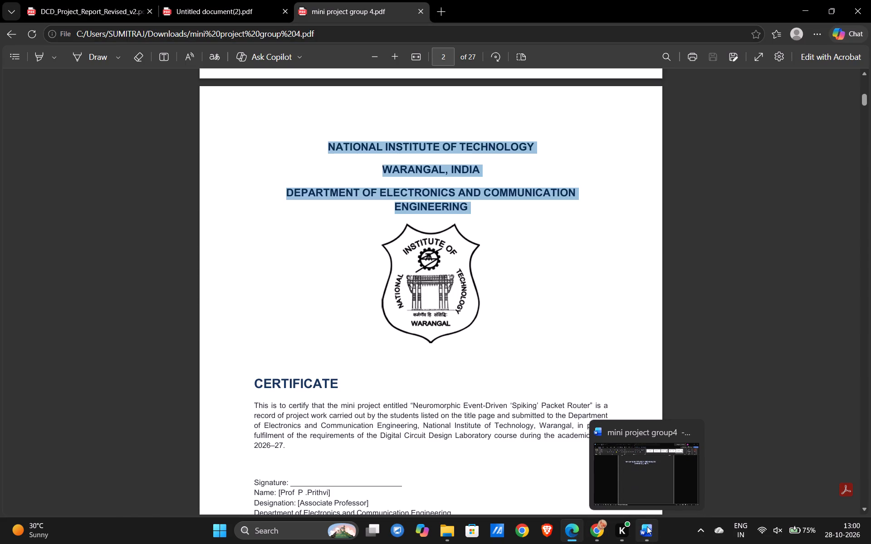
pyautogui.click(647, 526)
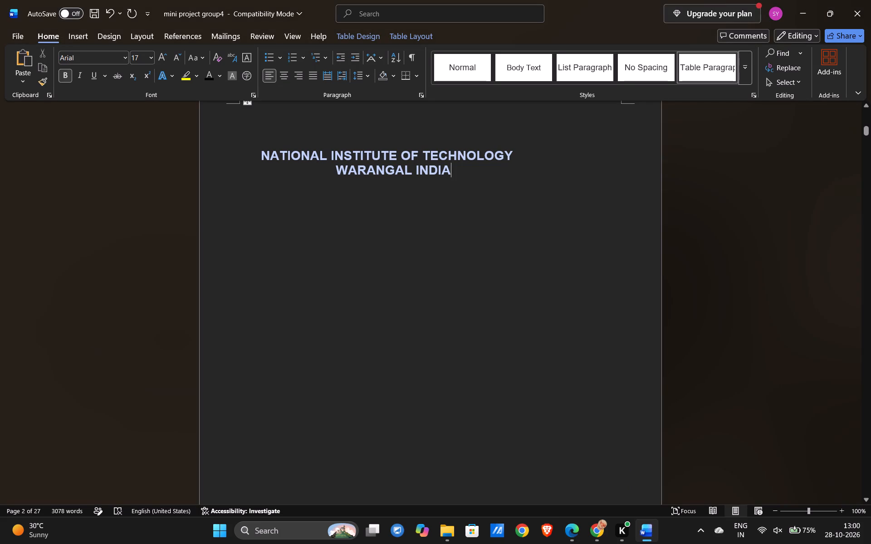
pyautogui.click(335, 166)
pyautogui.press('BackSpace')
pyautogui.press('BackSpace')
pyautogui.press('BackSpace')
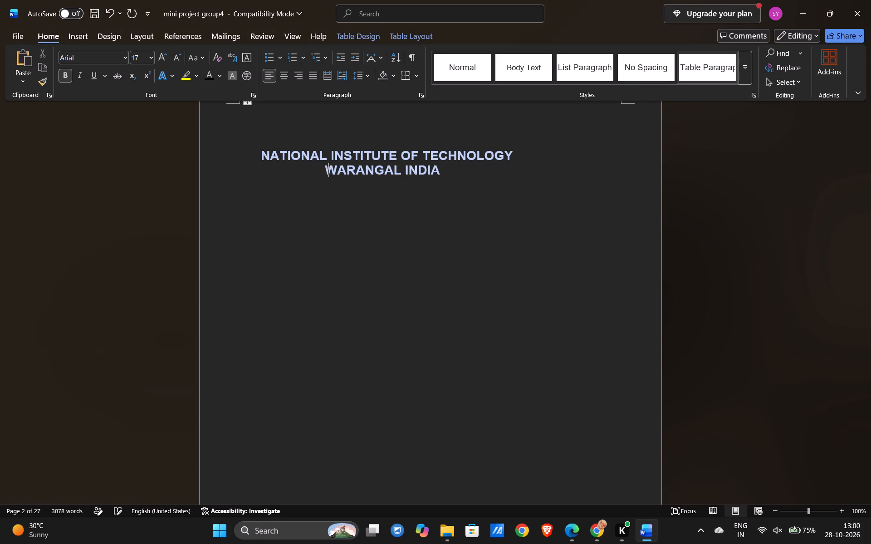
pyautogui.press('BackSpace')
pyautogui.press('Return')
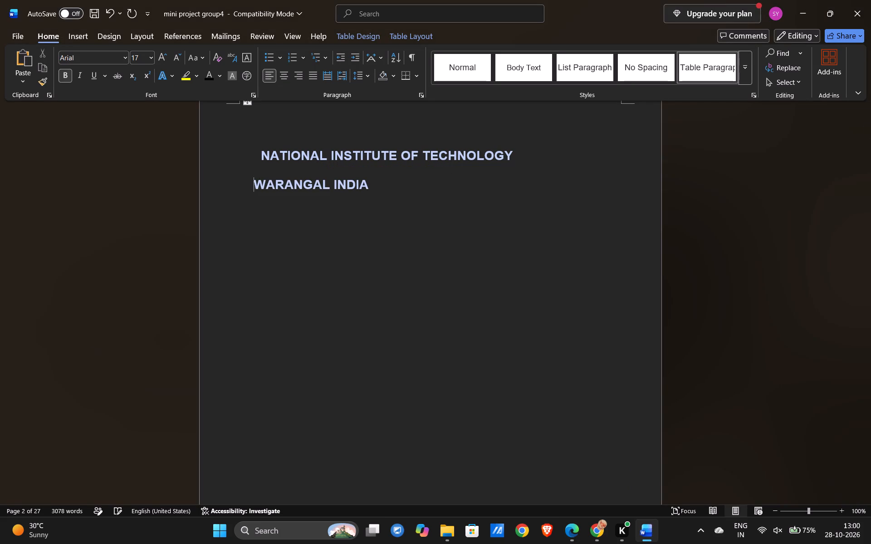
# Indent the new "WARANGAL INDIA" paragraph with twenty leading spaces to centre it beneath the institute name.
pyautogui.press('space')
pyautogui.press('space')
pyautogui.press('space')
pyautogui.press('space')
pyautogui.press('space')
pyautogui.press('space')
pyautogui.press('space')
pyautogui.press('space')
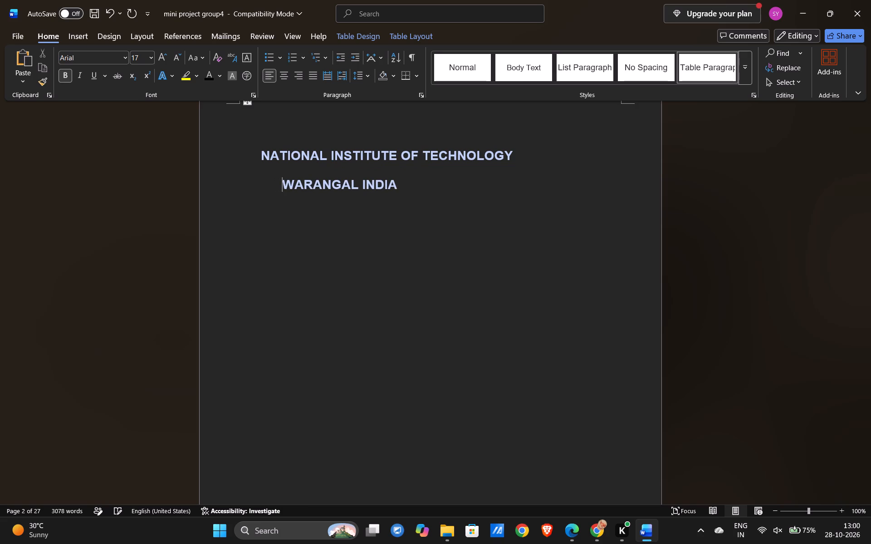
pyautogui.press('space')
pyautogui.press('space')
pyautogui.press('space')
pyautogui.press('space')
pyautogui.press('space')
pyautogui.press('space')
pyautogui.press('space')
pyautogui.press('space')
pyautogui.press('space')
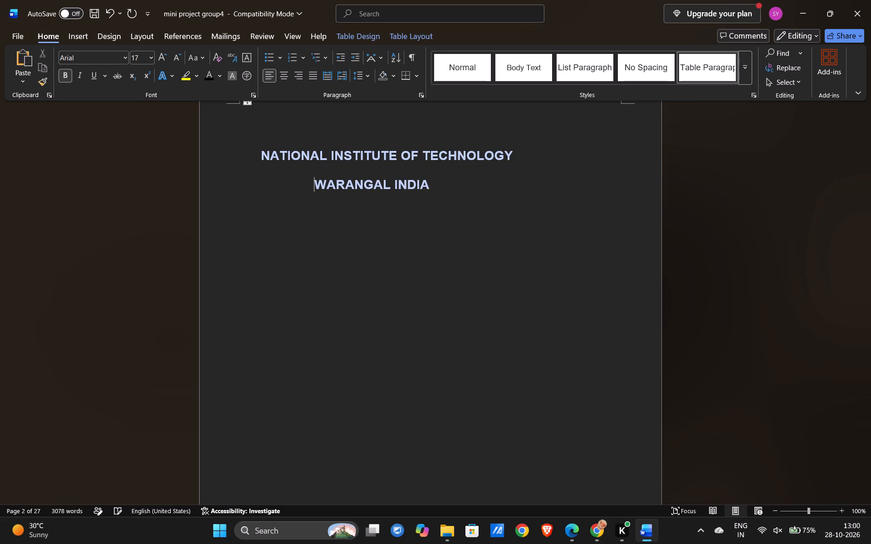
pyautogui.press('space')
pyautogui.press('space')
pyautogui.press('space')
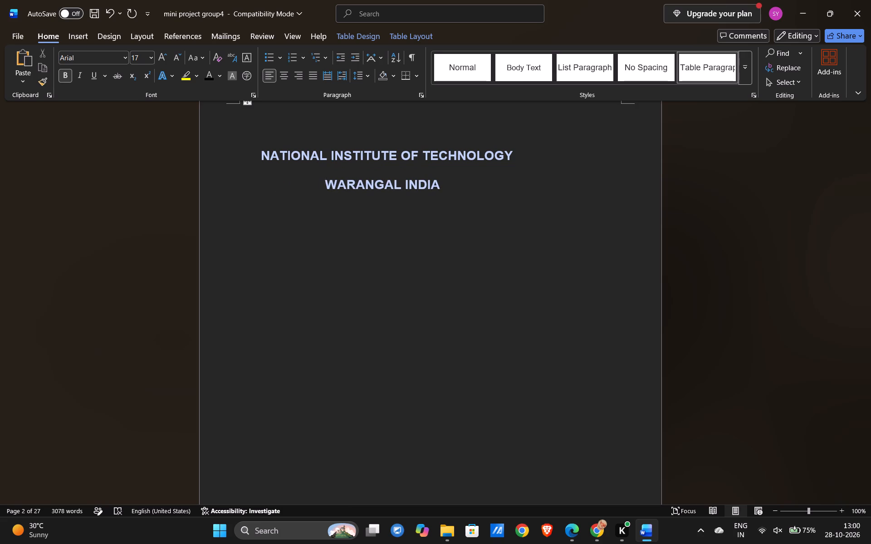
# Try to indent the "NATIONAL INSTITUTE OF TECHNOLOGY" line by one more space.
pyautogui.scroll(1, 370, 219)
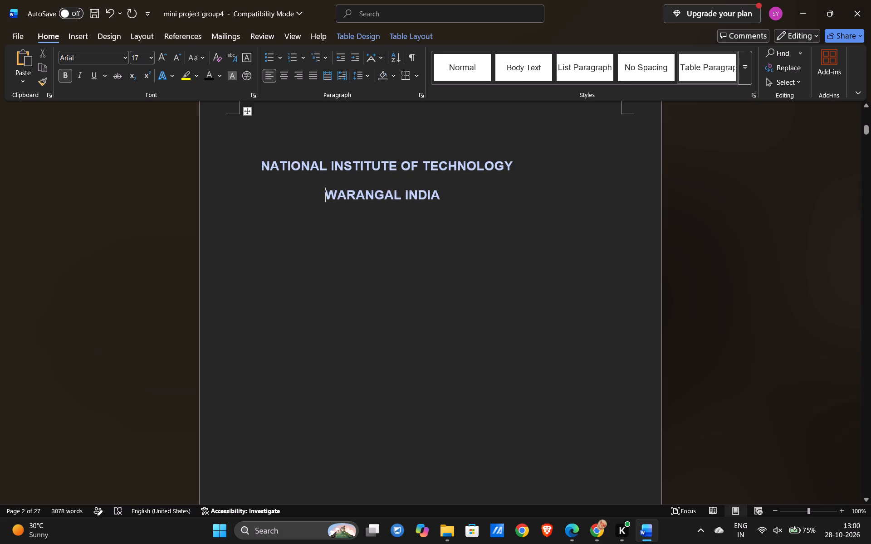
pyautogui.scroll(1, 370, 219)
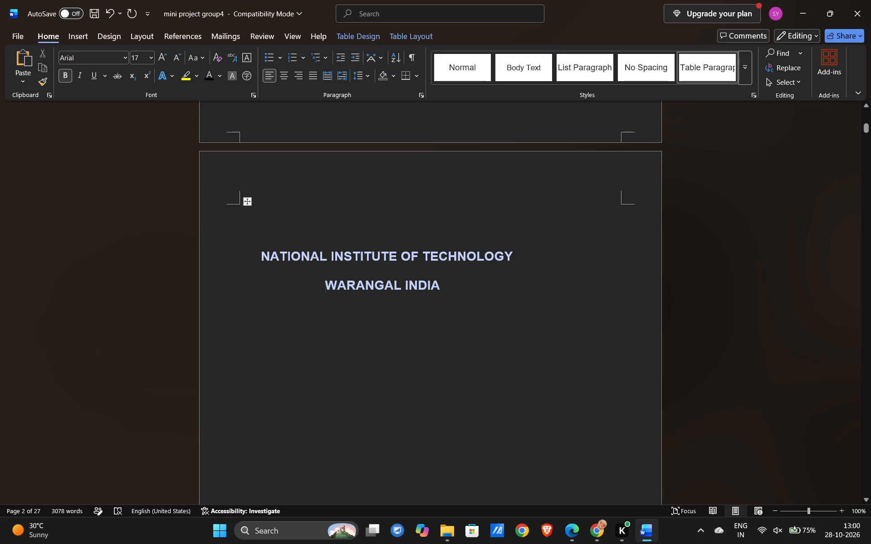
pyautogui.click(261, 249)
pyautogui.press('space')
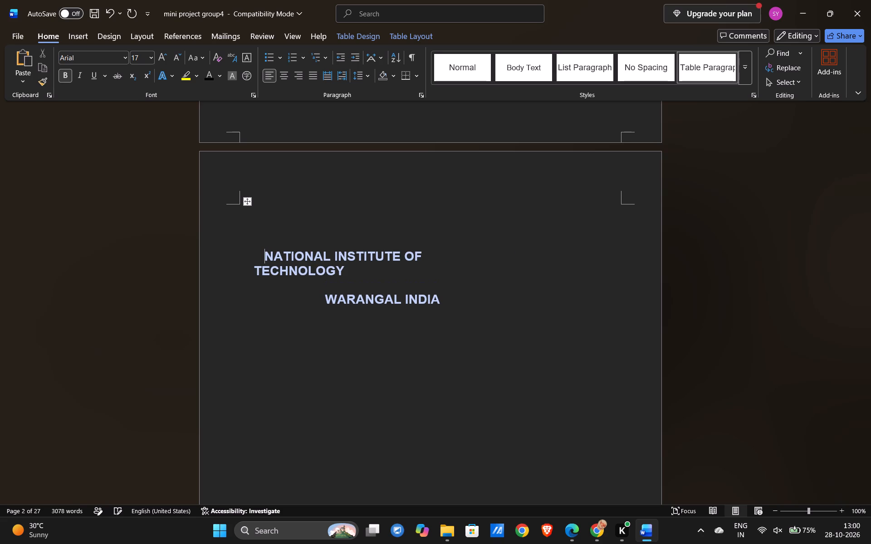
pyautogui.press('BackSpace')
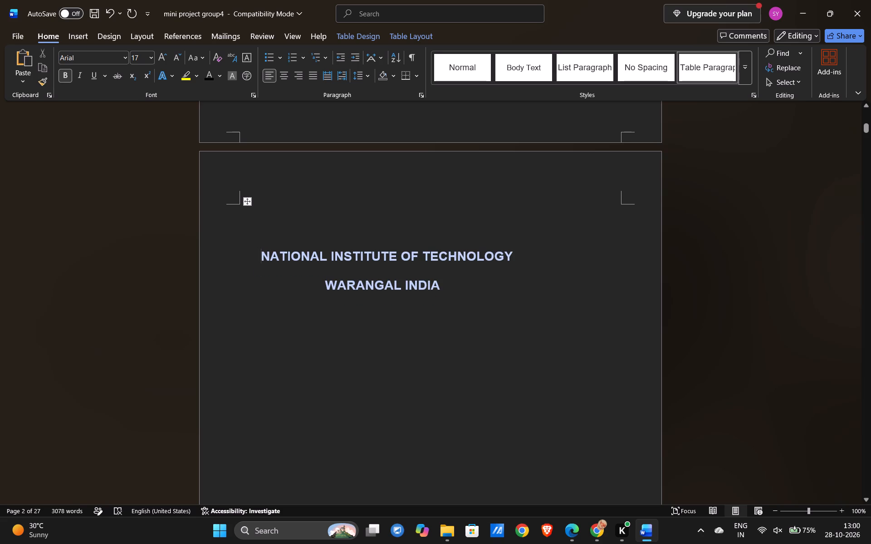
# Switch to the mini project group 4 PDF in Edge and clear the heading text selection on page 2 to view its layout.
pyautogui.scroll(-1, 382, 272)
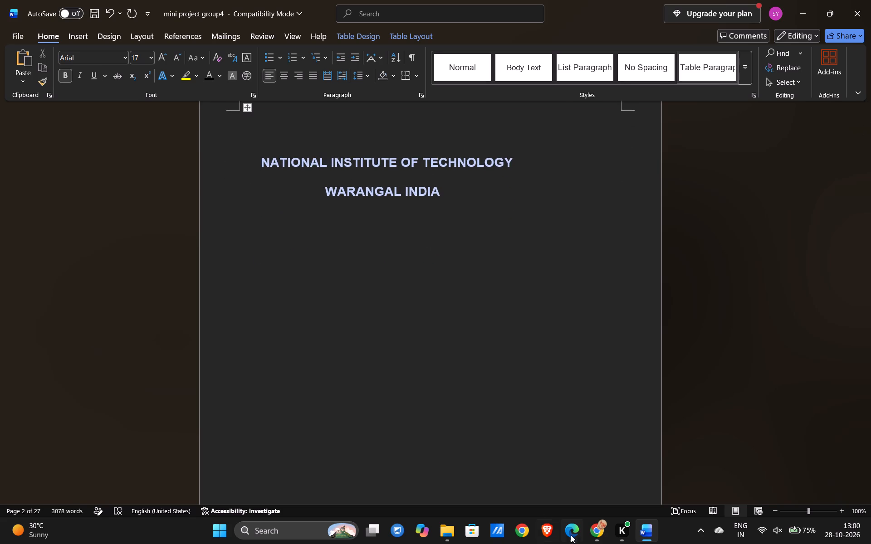
pyautogui.click(574, 533)
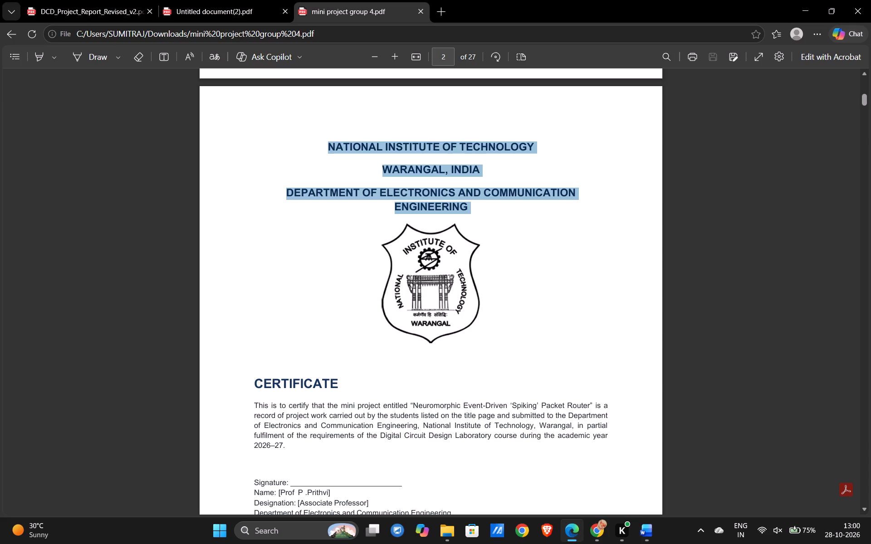
pyautogui.click(538, 366)
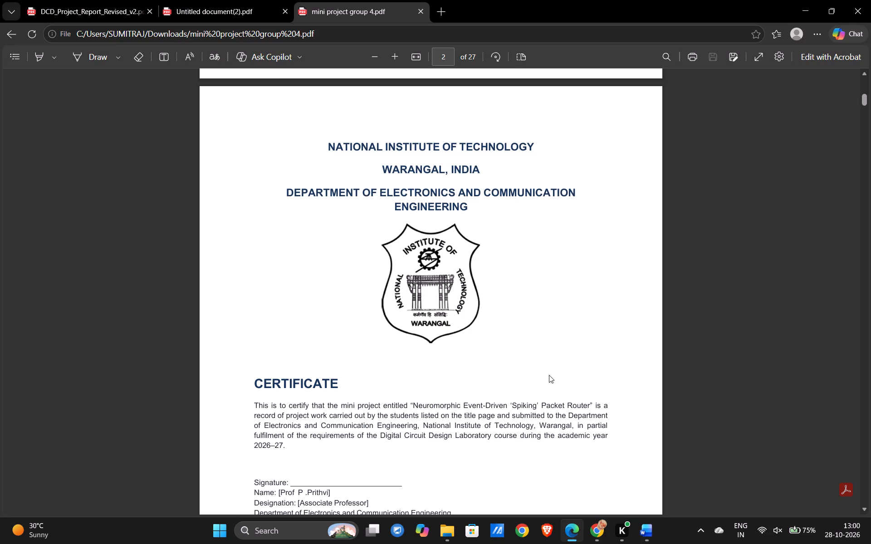
# Switch back to the mini project group4 document in Word and place the cursor in the blank area below "WARANGAL INDIA".
pyautogui.click(647, 520)
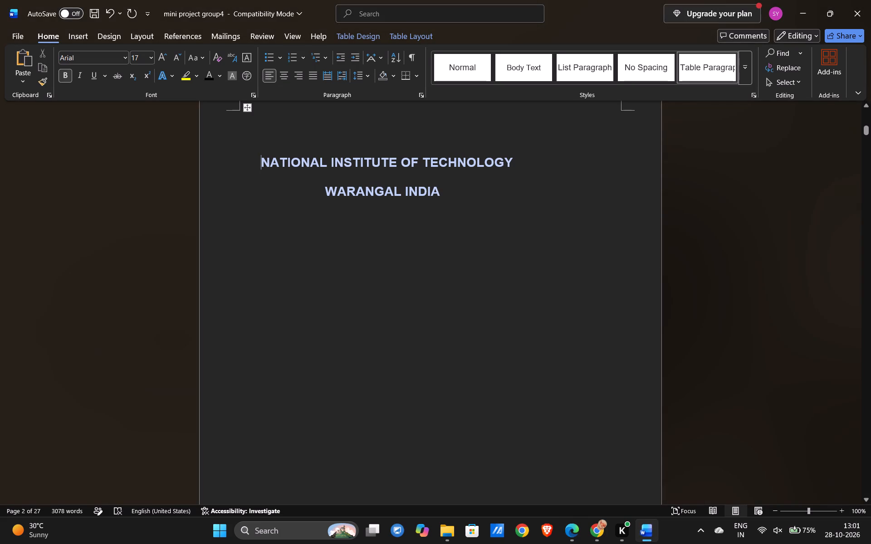
pyautogui.click(378, 233)
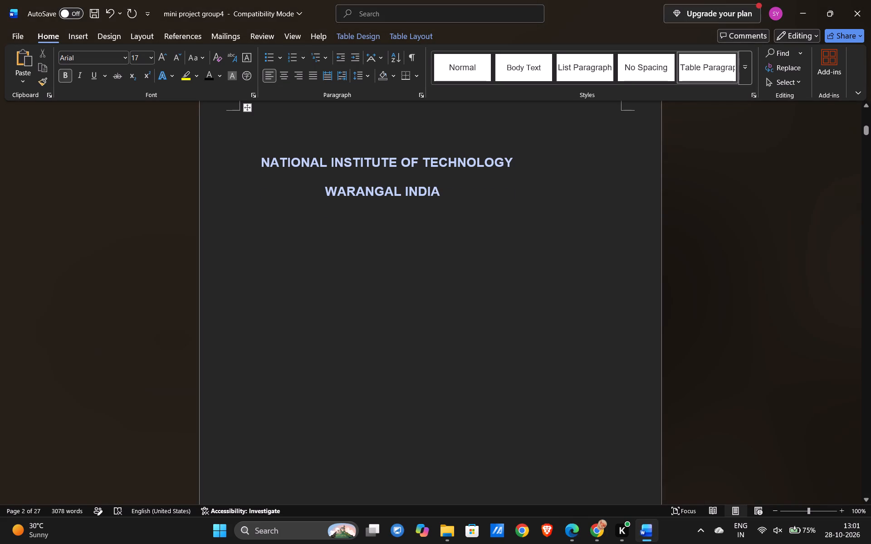
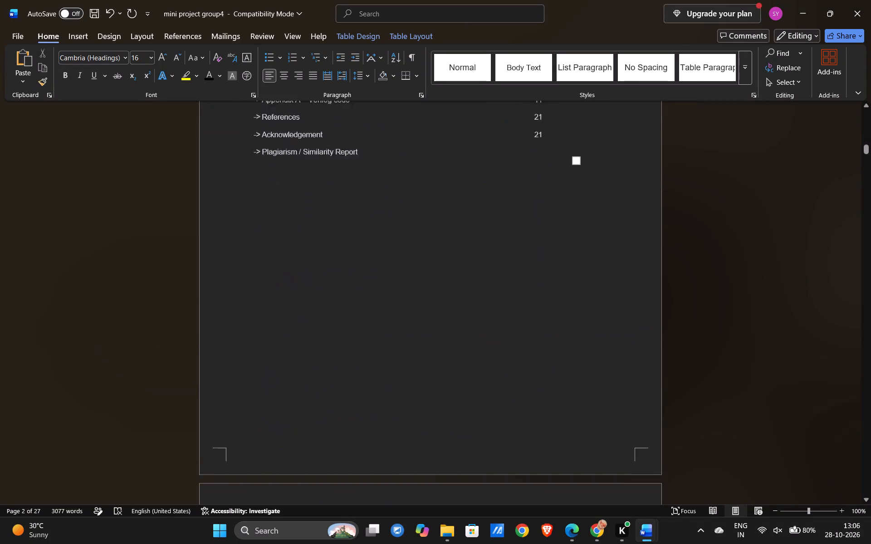
# Locate the "NATIONAL INSTITUTE OF TECHNOLOGY, WARANGAL" heading in the report and place the cursor in the spaces before "NATIONAL".
pyautogui.scroll(-10, 426, 243)
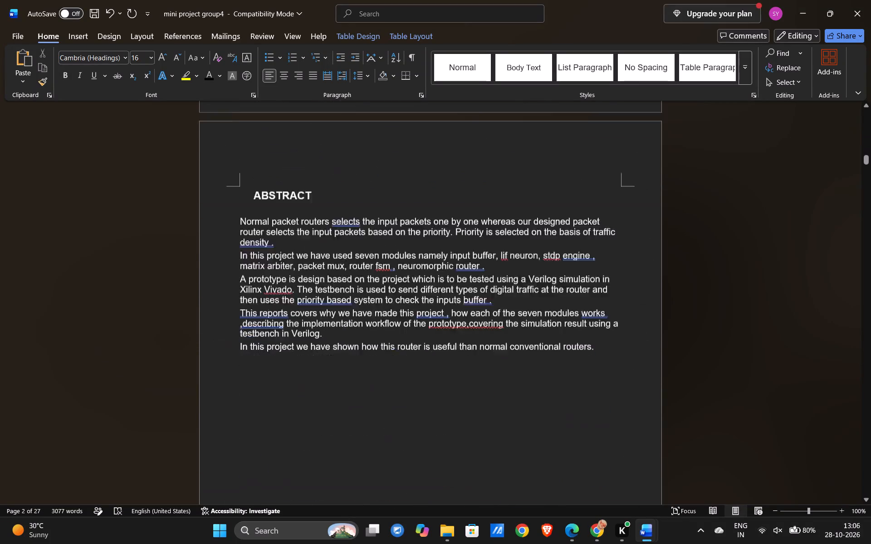
pyautogui.scroll(-8, 426, 243)
pyautogui.scroll(7, 426, 243)
pyautogui.scroll(-4, 426, 243)
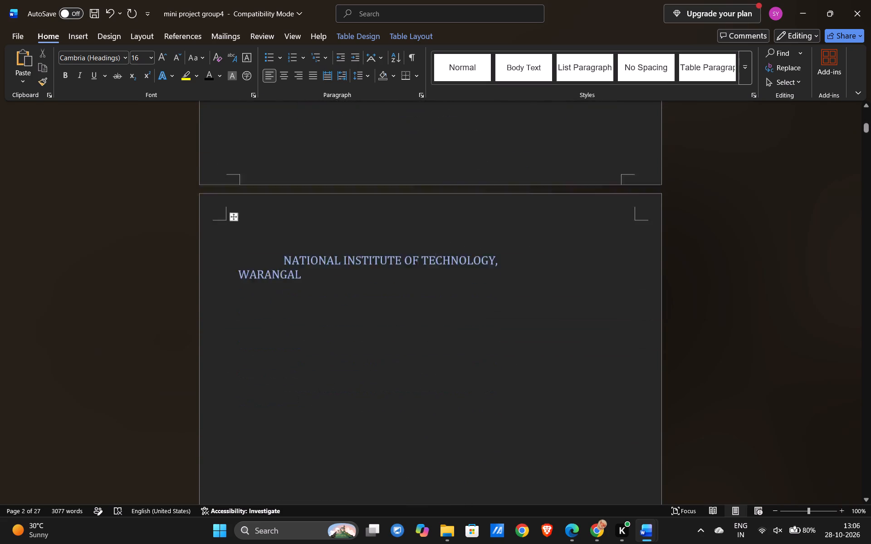
pyautogui.scroll(-1, 426, 243)
pyautogui.moveTo(311, 236); pyautogui.dragTo(288, 227)
pyautogui.moveTo(279, 226); pyautogui.dragTo(283, 226)
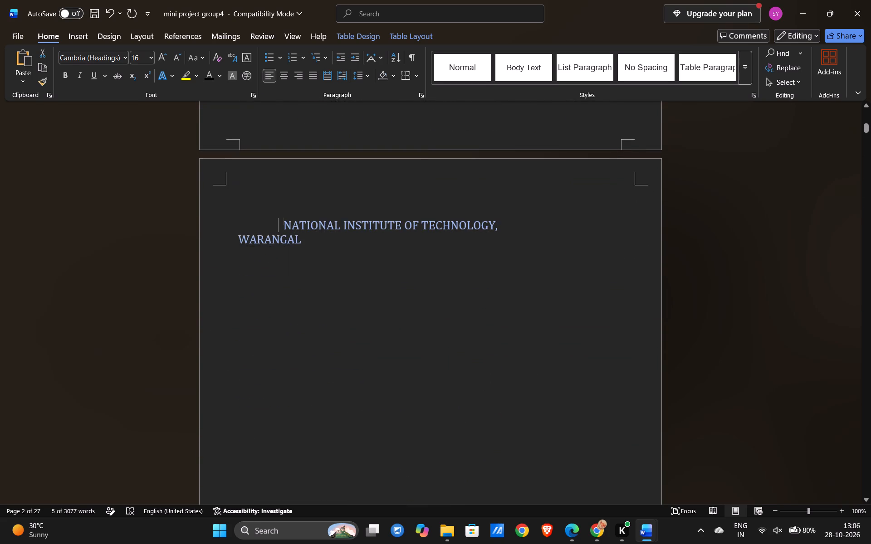
# Replace the blue two-line heading on page 2 with an indented line reading "NATIONAL INSTITUTE OF TECHNO".
pyautogui.moveTo(283, 226); pyautogui.dragTo(297, 237)
pyautogui.press('BackSpace')
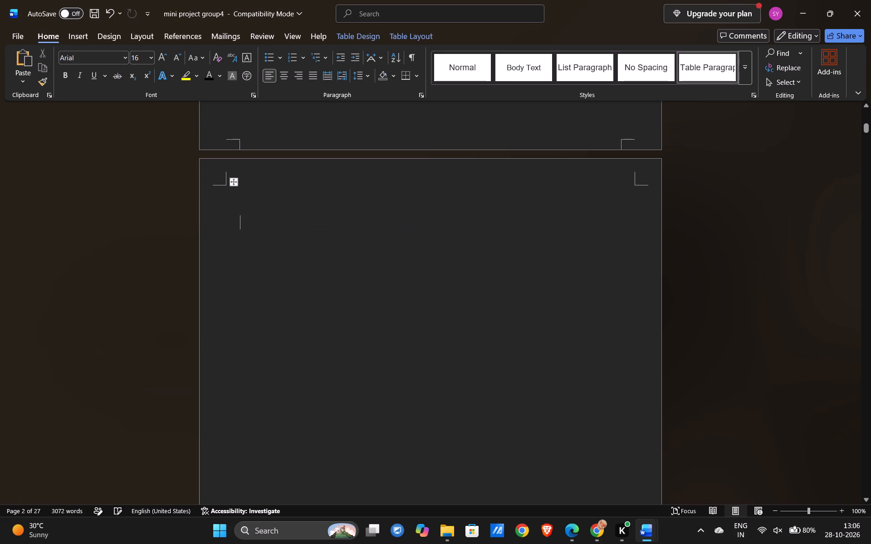
pyautogui.press('space')
pyautogui.press('space')
pyautogui.press('space')
pyautogui.press('space')
pyautogui.press('a')
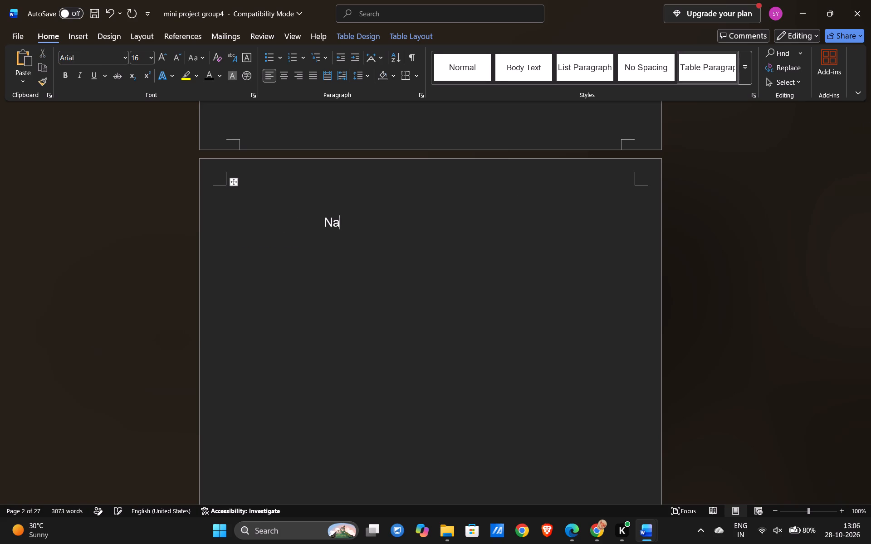
pyautogui.write('ATIONAL')
pyautogui.press('space')
pyautogui.write('INSTITUTE')
pyautogui.press('space')
pyautogui.write('OF')
pyautogui.press('space')
pyautogui.write('TECHNO')
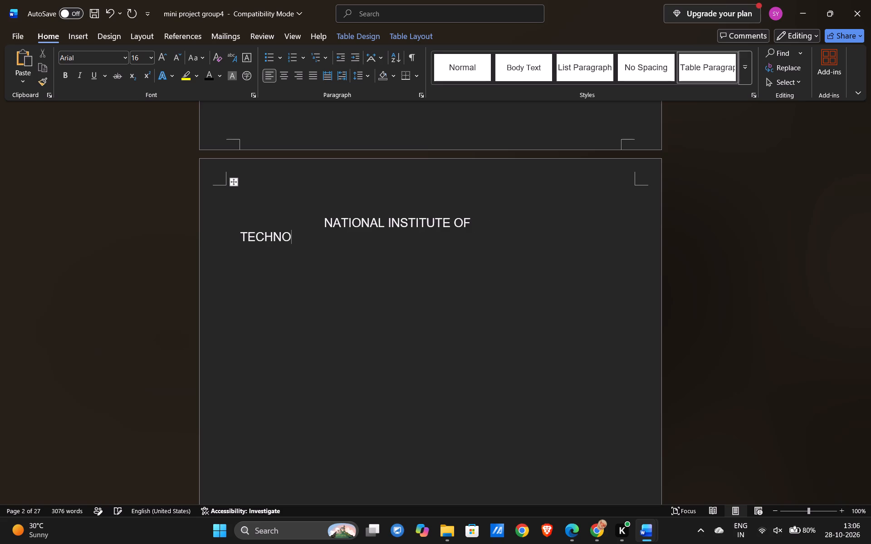
# Remove fourteen leading spaces before "NATIONAL" to pull the wrapped heading back onto one line.
pyautogui.click(323, 220)
pyautogui.press('BackSpace')
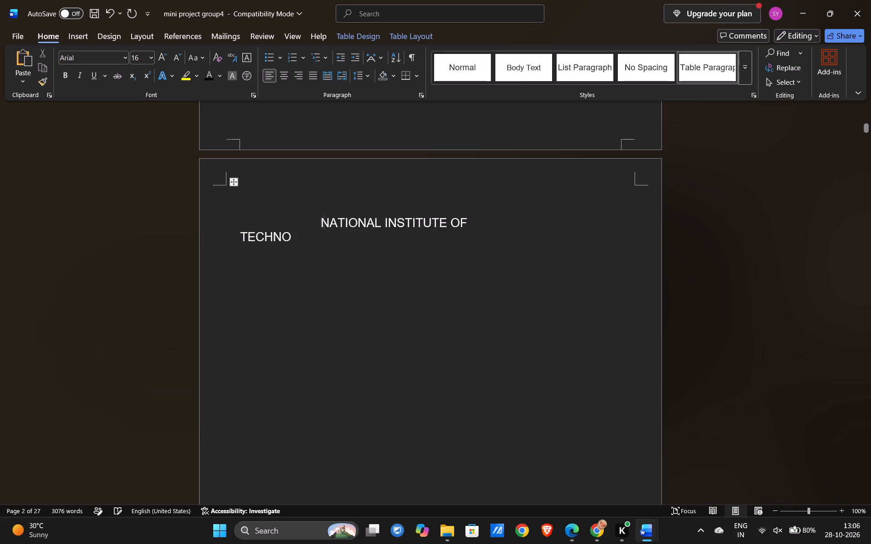
pyautogui.press('BackSpace')
pyautogui.press('BackSpace')
pyautogui.press('BackSpace')
pyautogui.press('BackSpace')
pyautogui.press('BackSpace')
pyautogui.press('BackSpace')
pyautogui.press('BackSpace')
pyautogui.press('BackSpace')
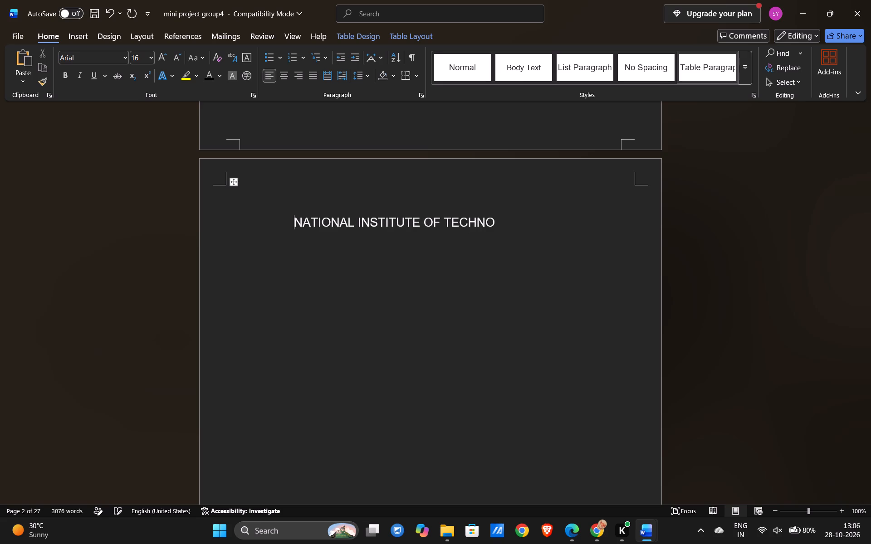
pyautogui.press('BackSpace')
pyautogui.press('BackSpace')
pyautogui.press('BackSpace')
pyautogui.press('BackSpace')
pyautogui.press('BackSpace')
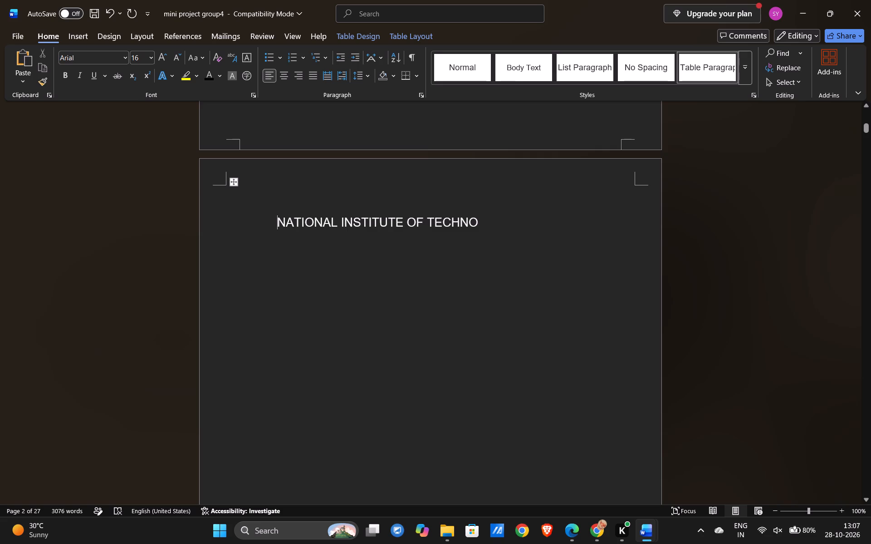
# Complete the heading's last word as "TECHNOLOGY".
pyautogui.click(479, 219)
pyautogui.write('LOGY')
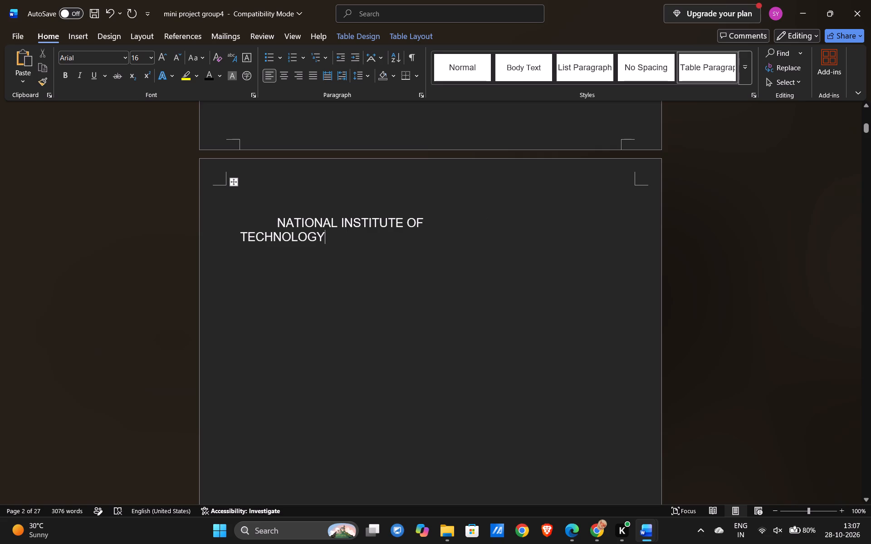
# Remove four more leading spaces before "NATIONAL" so that "NATIONAL INSTITUTE OF TECHNOLOGY" fits on one line.
pyautogui.click(275, 223)
pyautogui.press('BackSpace')
pyautogui.press('BackSpace')
pyautogui.press('BackSpace')
pyautogui.press('BackSpace')
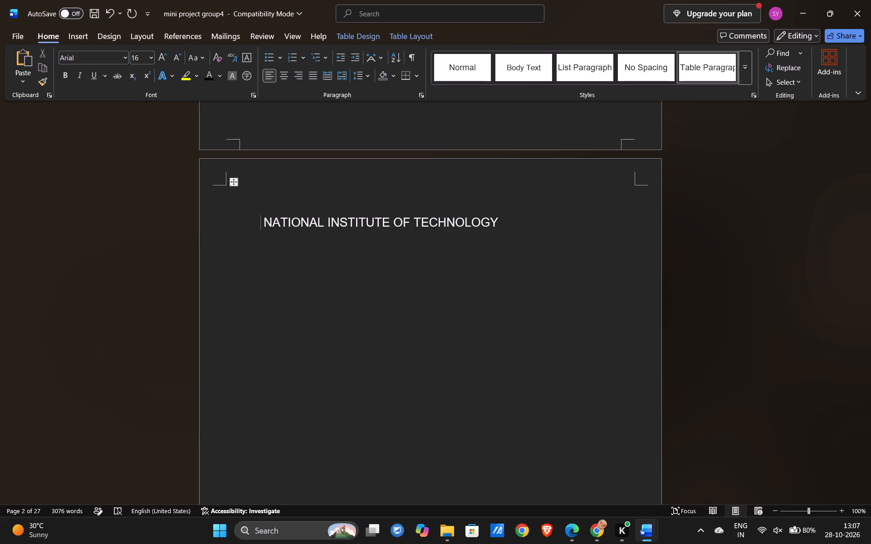
pyautogui.press('space')
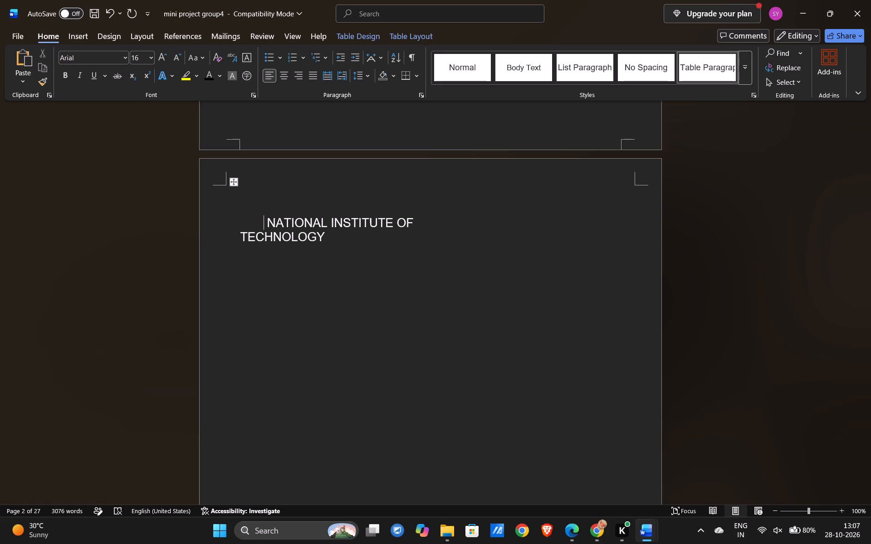
pyautogui.press('BackSpace')
# Indent the empty paragraph beneath "NATIONAL INSTITUTE OF TECHNOLOGY" with twenty leading spaces.
pyautogui.click(297, 243)
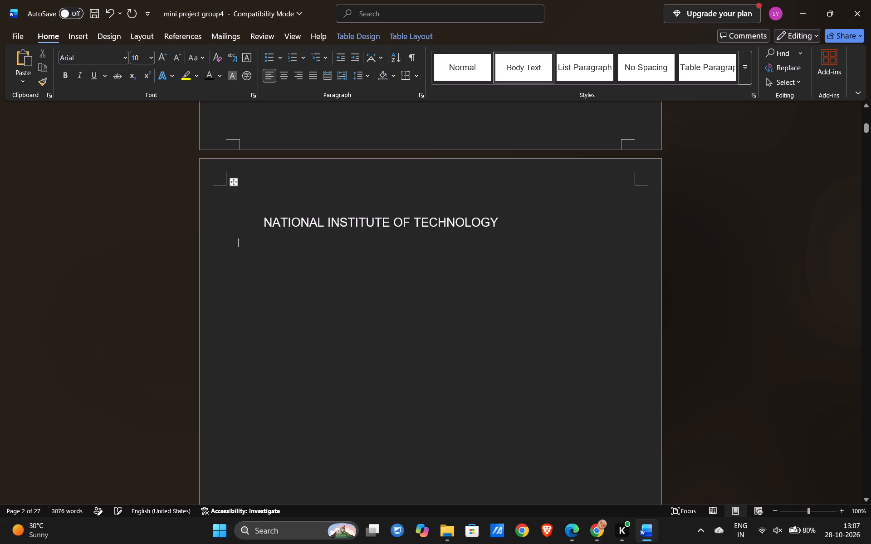
pyautogui.press('space')
pyautogui.press('space')
pyautogui.press('space')
pyautogui.press('space')
pyautogui.press('space')
pyautogui.press('space')
pyautogui.press('space')
pyautogui.press('space')
pyautogui.press('space')
pyautogui.press('space')
pyautogui.press('space')
pyautogui.press('space')
pyautogui.press('space')
pyautogui.press('space')
pyautogui.press('space')
pyautogui.press('space')
pyautogui.press('space')
pyautogui.press('space')
pyautogui.press('space')
pyautogui.press('space')
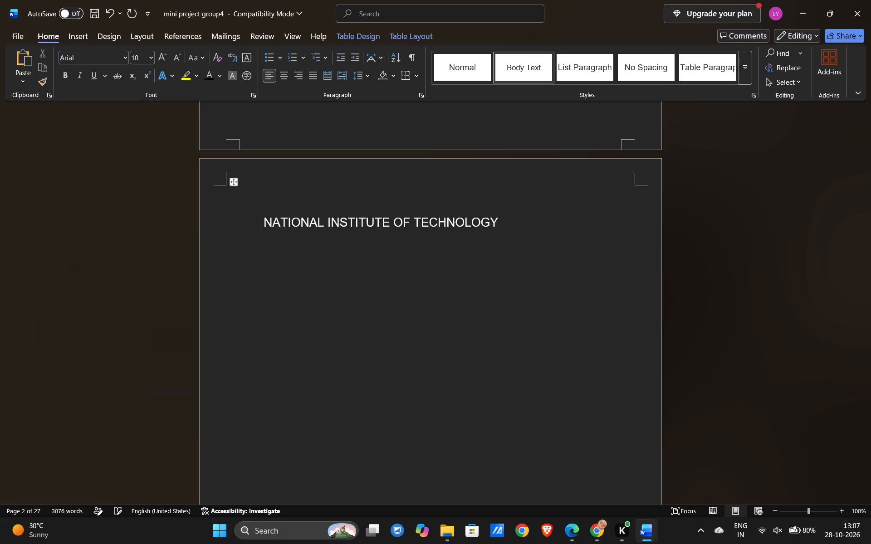
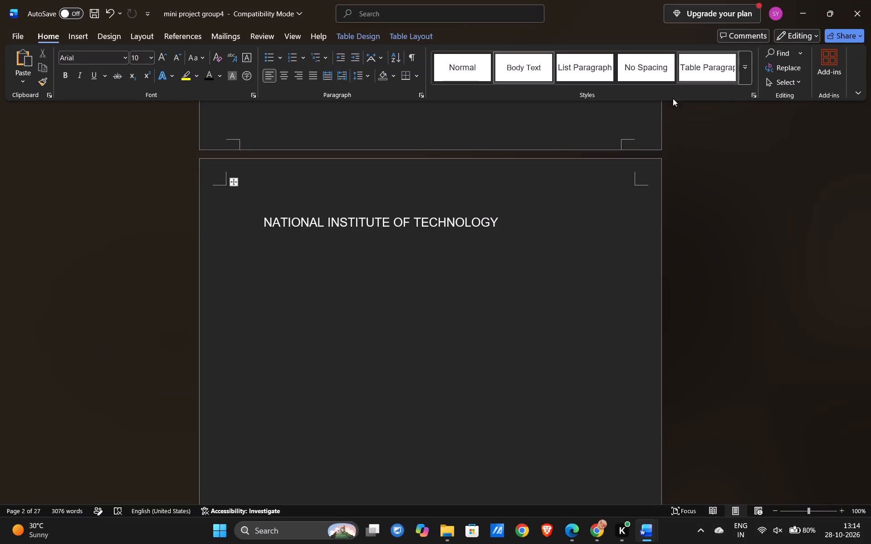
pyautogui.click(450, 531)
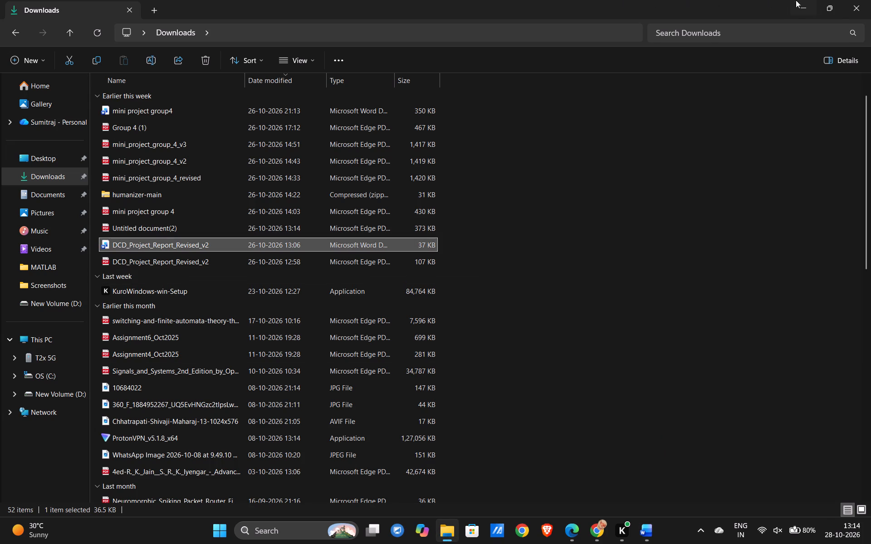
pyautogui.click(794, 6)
# Review the cover page and the certificate page heading beneath it.
pyautogui.scroll(5, 520, 403)
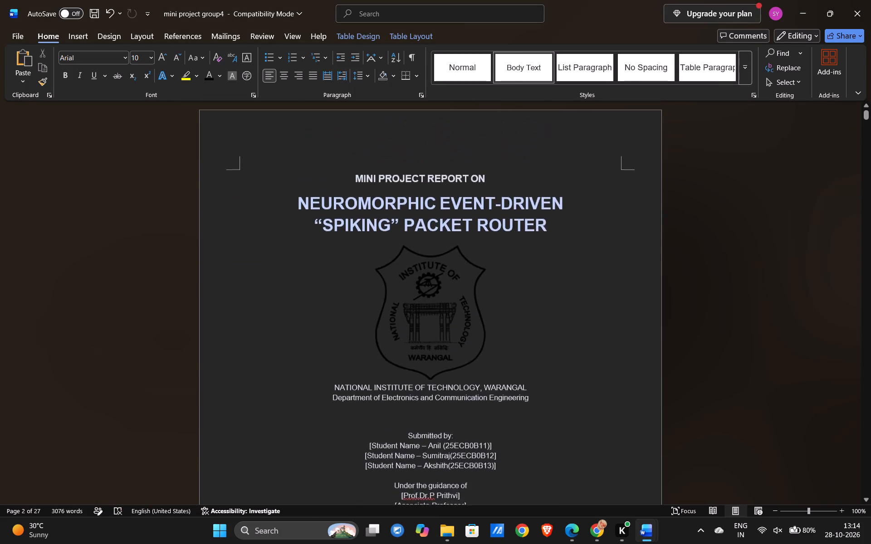
pyautogui.scroll(-3, 520, 403)
pyautogui.scroll(6, 520, 403)
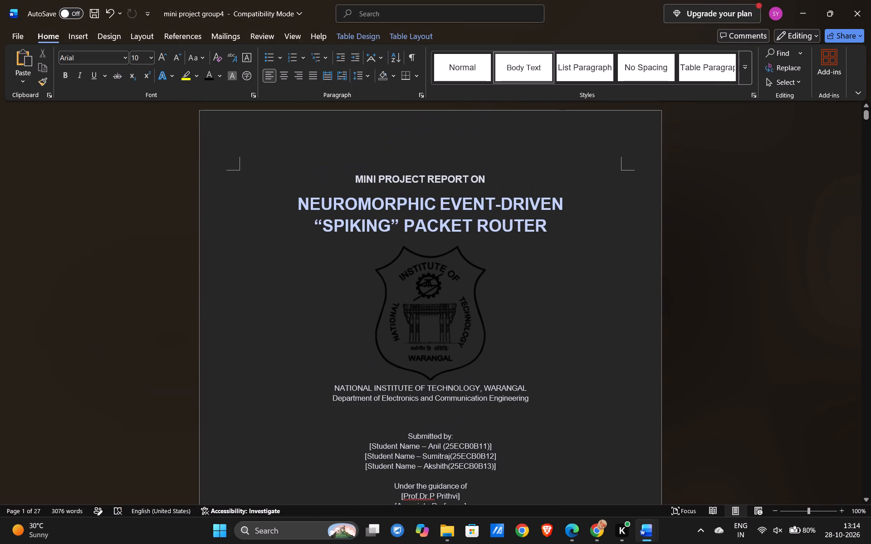
pyautogui.click(592, 213)
pyautogui.click(611, 199)
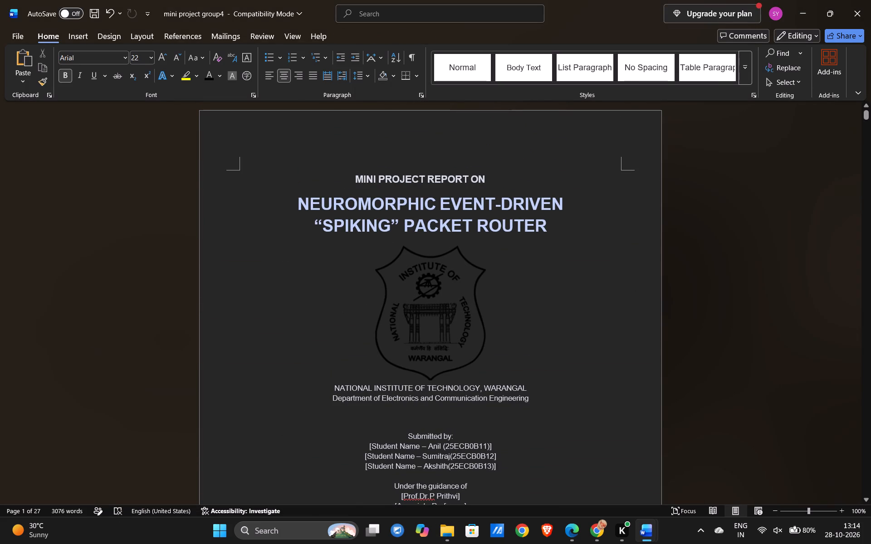
pyautogui.scroll(-4, 575, 243)
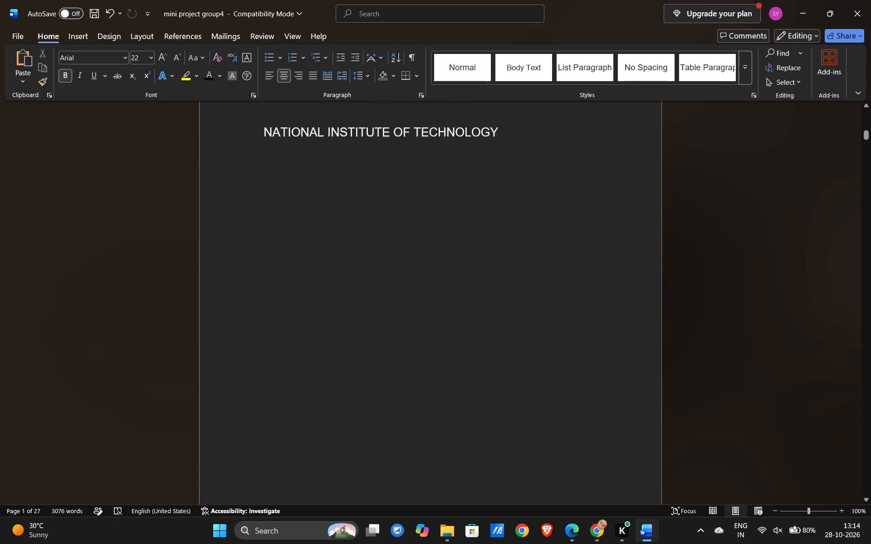
pyautogui.scroll(-2, 575, 243)
pyautogui.scroll(5, 575, 243)
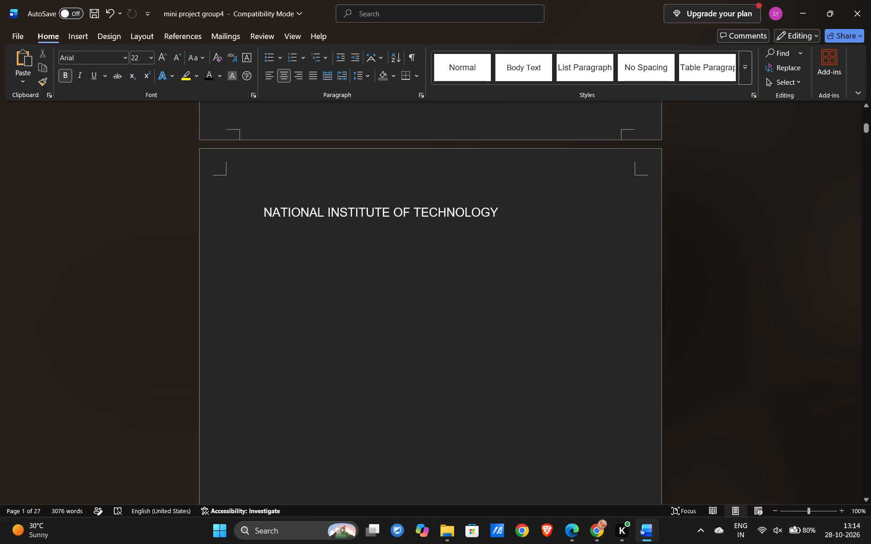
pyautogui.click(600, 215)
pyautogui.scroll(3, 598, 229)
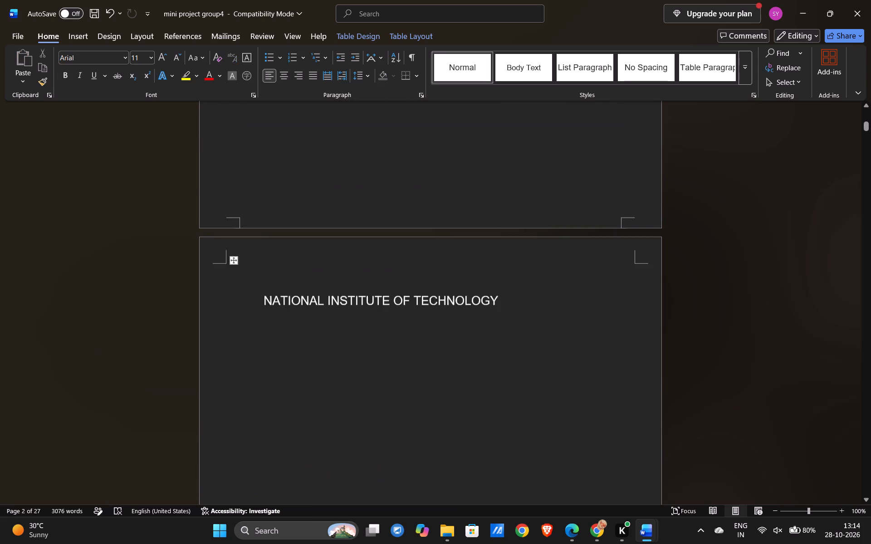
# Insert three blank lines before the "TABLE OF CONTENTS" heading so it moves onto the page with its entries.
pyautogui.scroll(-5, 598, 229)
pyautogui.scroll(1, 598, 229)
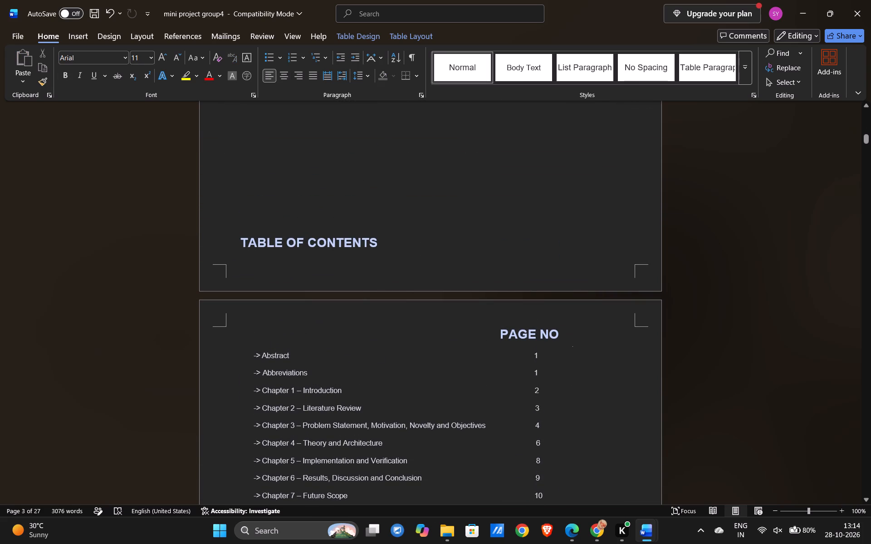
pyautogui.click(241, 239)
pyautogui.press('Return')
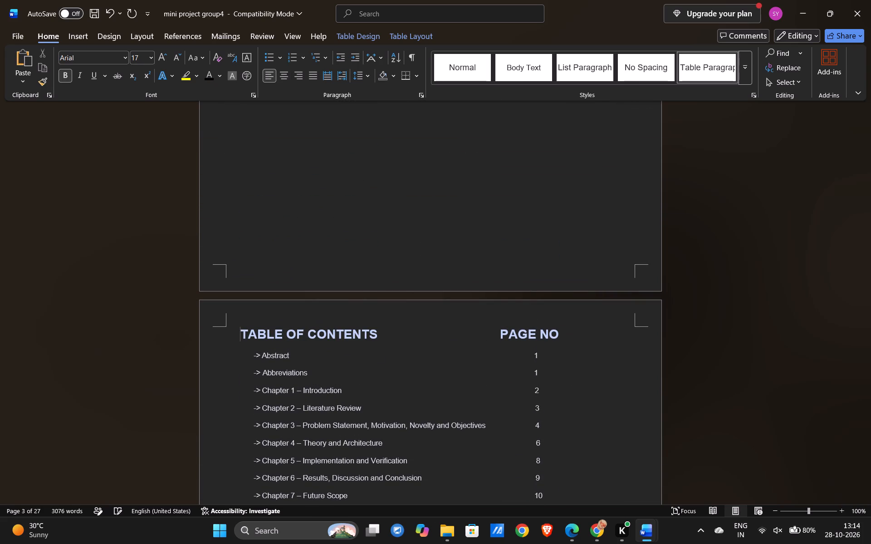
pyautogui.press('Return')
pyautogui.press('Return')
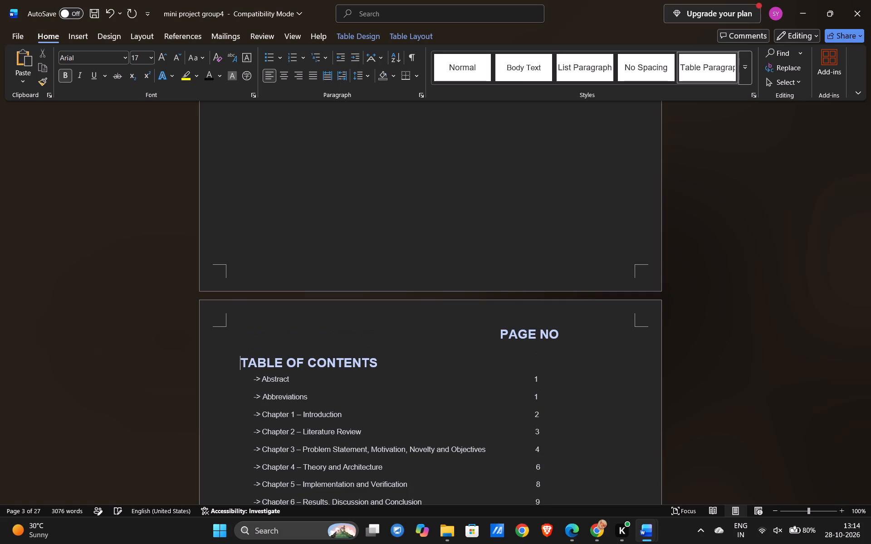
# Add two blank lines above "PAGE NO" to align it with the "TABLE OF CONTENTS" heading.
pyautogui.click(499, 337)
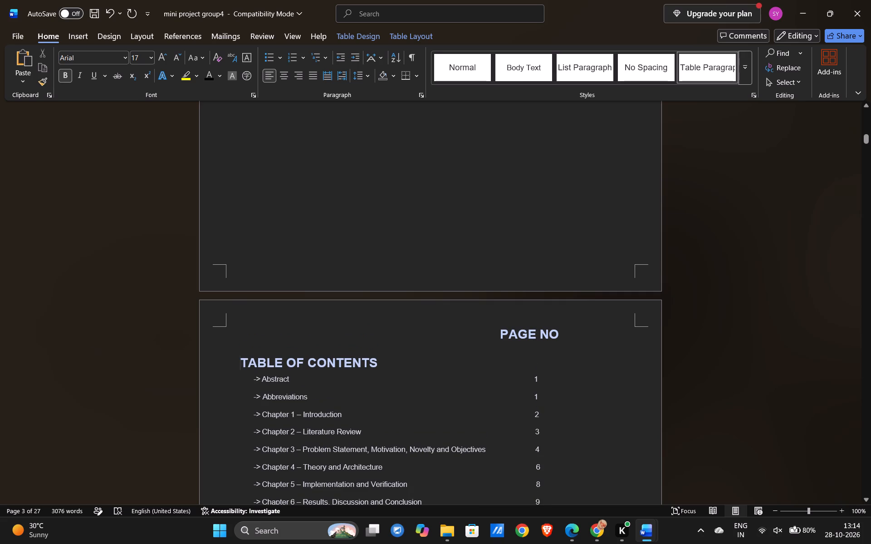
pyautogui.click(500, 331)
pyautogui.press('Return')
pyautogui.press('Return')
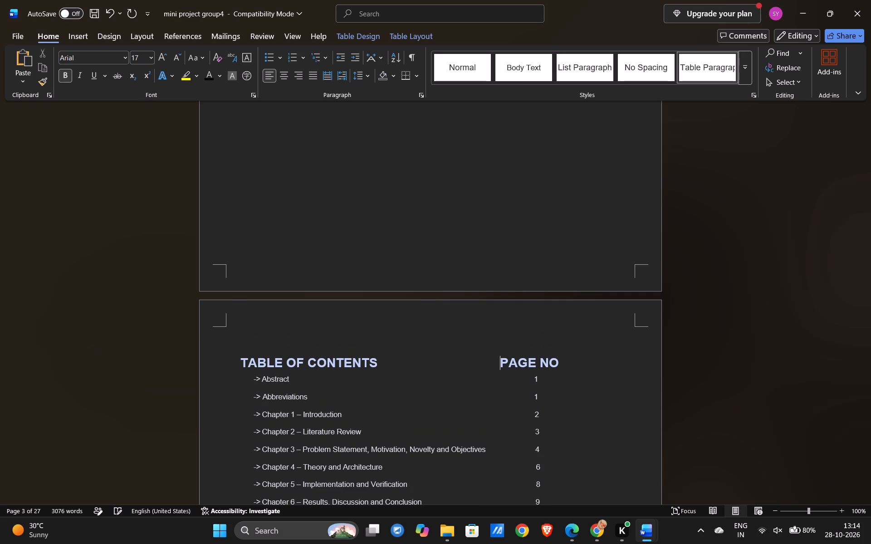
pyautogui.press('BackSpace')
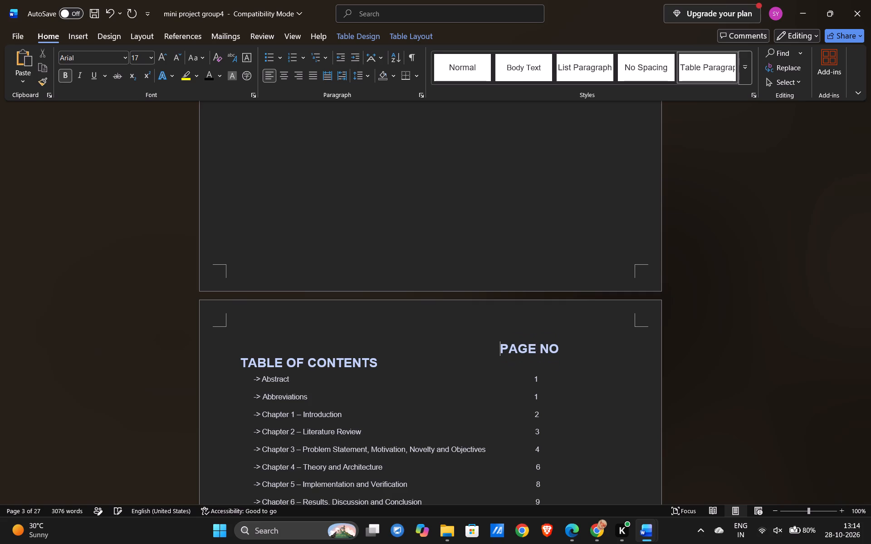
pyautogui.press('Return')
# Review the report's opening pages, from the table of contents and abstract back to the cover page title.
pyautogui.scroll(-1, 500, 331)
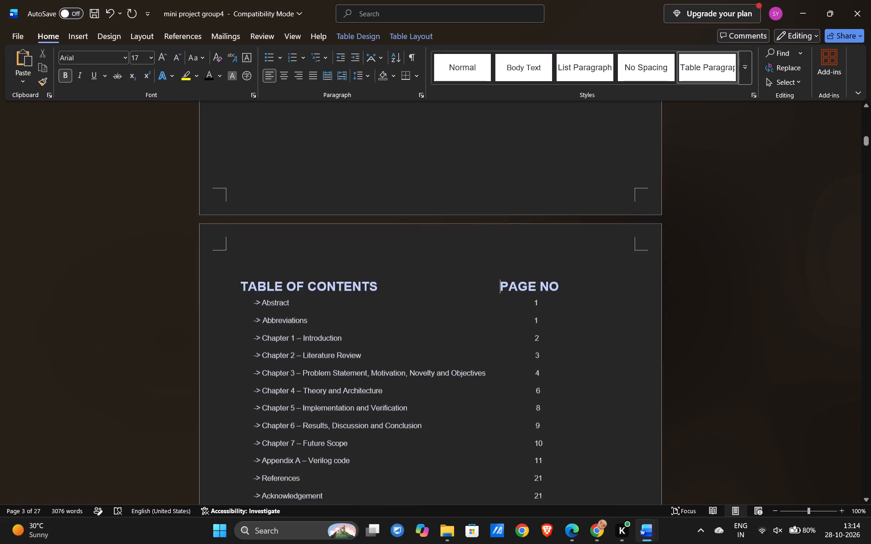
pyautogui.scroll(-6, 500, 331)
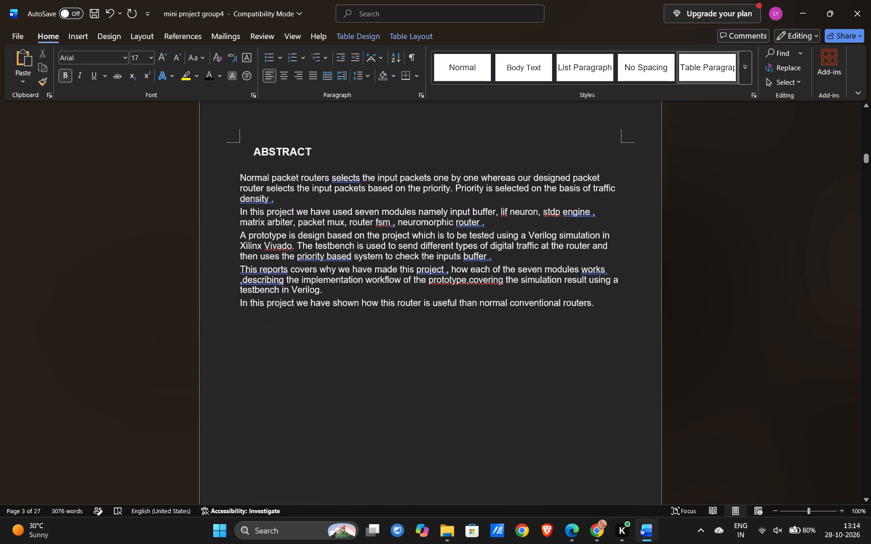
pyautogui.scroll(-4, 500, 331)
pyautogui.hscroll(1, 500, 331)
pyautogui.scroll(7, 500, 331)
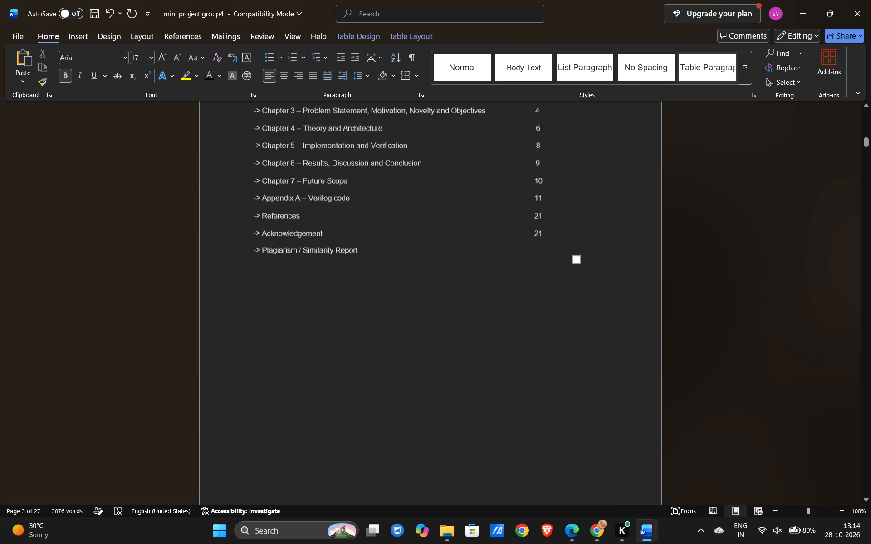
pyautogui.scroll(8, 500, 331)
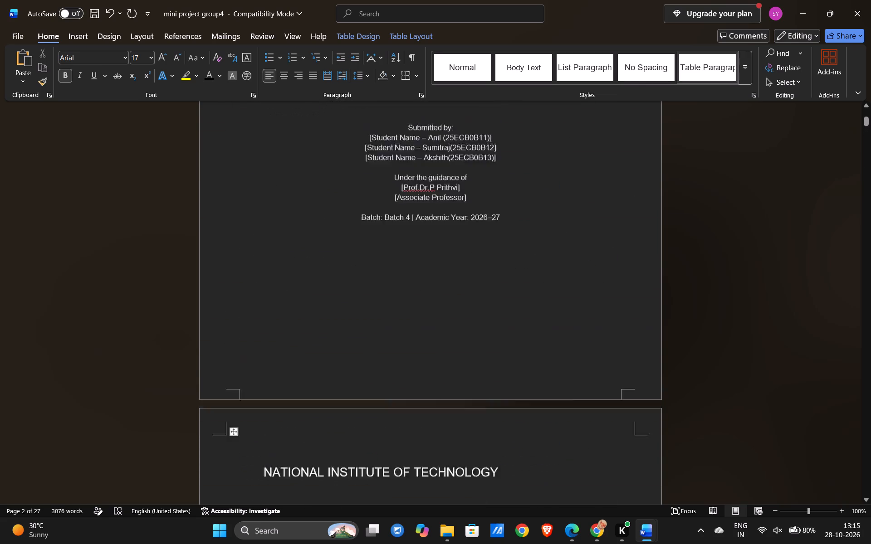
pyautogui.scroll(3, 500, 331)
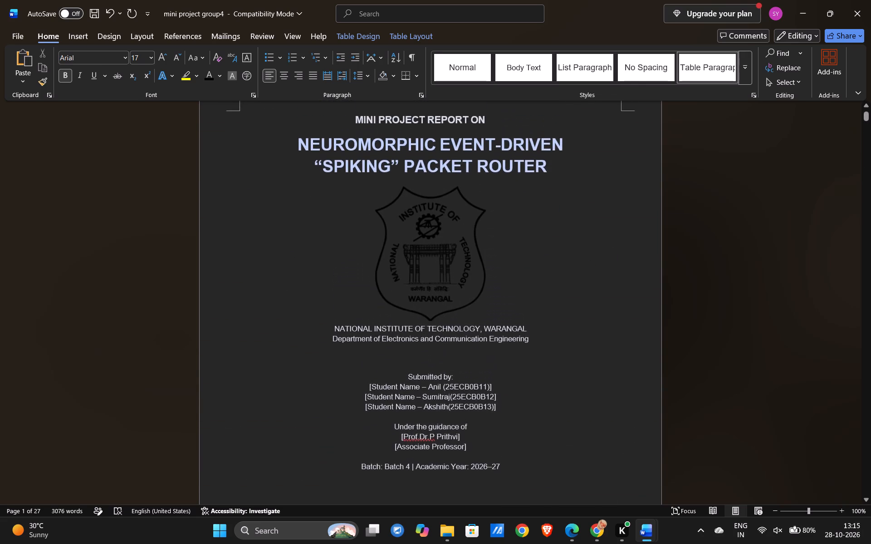
pyautogui.scroll(1, 500, 331)
pyautogui.scroll(-4, 500, 331)
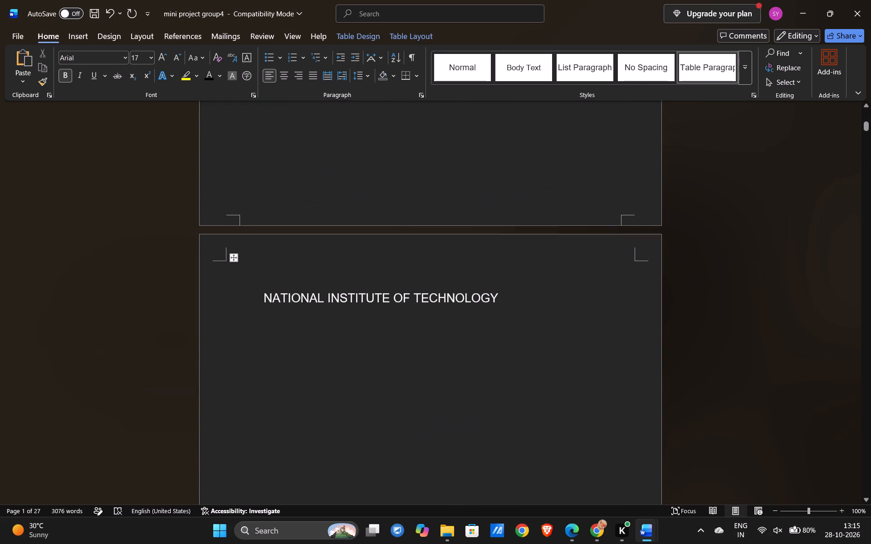
pyautogui.scroll(3, 500, 331)
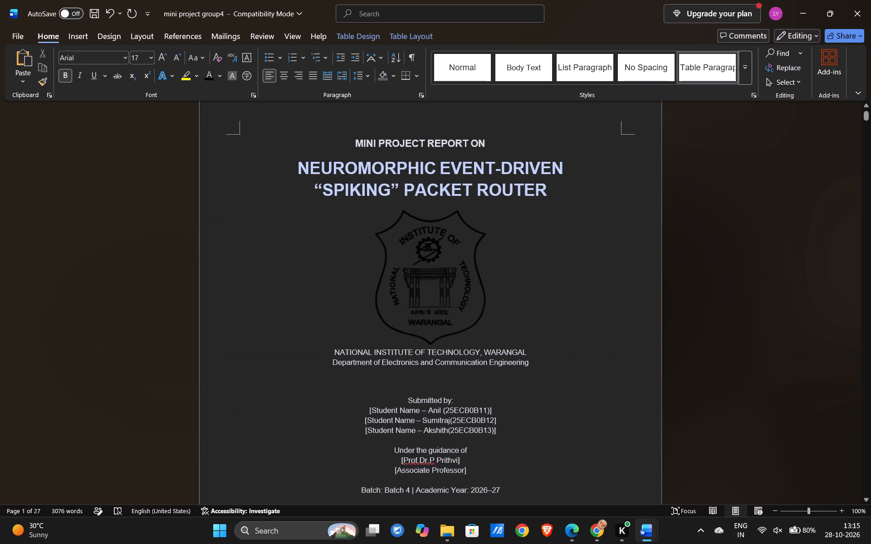
pyautogui.click(318, 157)
pyautogui.click(334, 161)
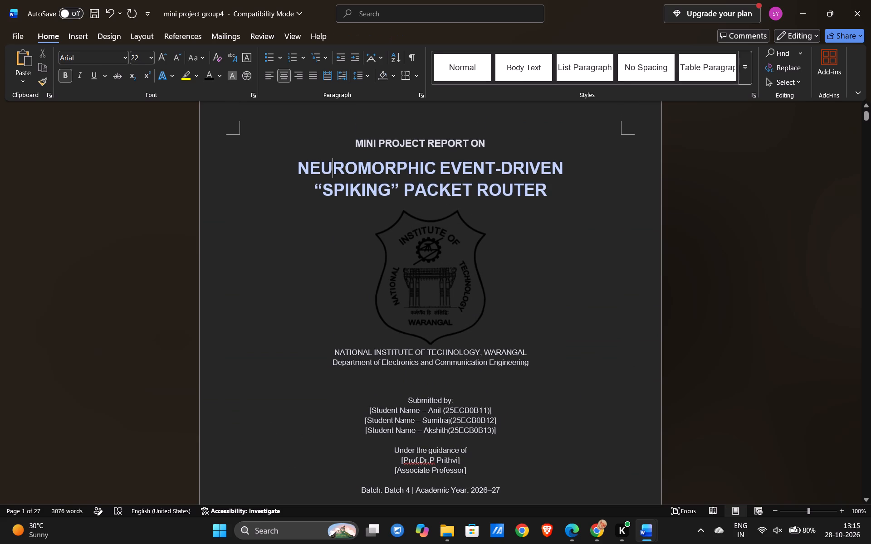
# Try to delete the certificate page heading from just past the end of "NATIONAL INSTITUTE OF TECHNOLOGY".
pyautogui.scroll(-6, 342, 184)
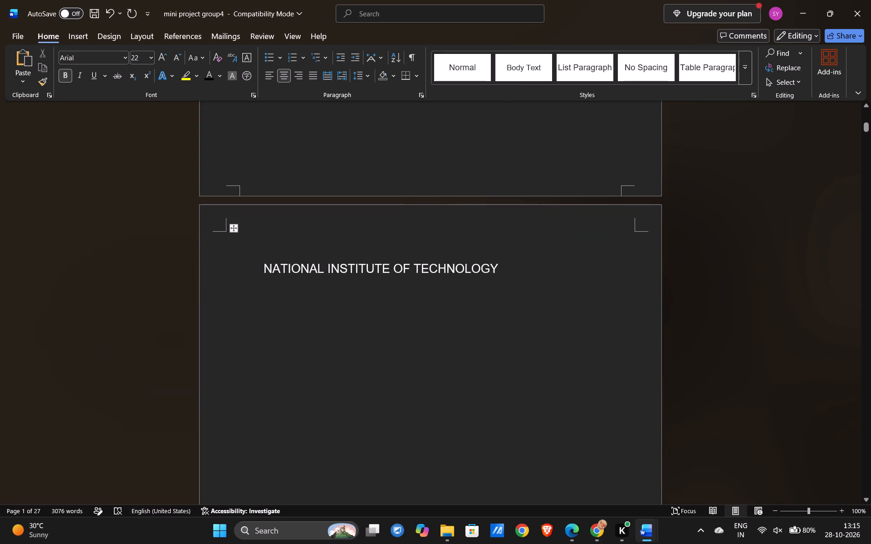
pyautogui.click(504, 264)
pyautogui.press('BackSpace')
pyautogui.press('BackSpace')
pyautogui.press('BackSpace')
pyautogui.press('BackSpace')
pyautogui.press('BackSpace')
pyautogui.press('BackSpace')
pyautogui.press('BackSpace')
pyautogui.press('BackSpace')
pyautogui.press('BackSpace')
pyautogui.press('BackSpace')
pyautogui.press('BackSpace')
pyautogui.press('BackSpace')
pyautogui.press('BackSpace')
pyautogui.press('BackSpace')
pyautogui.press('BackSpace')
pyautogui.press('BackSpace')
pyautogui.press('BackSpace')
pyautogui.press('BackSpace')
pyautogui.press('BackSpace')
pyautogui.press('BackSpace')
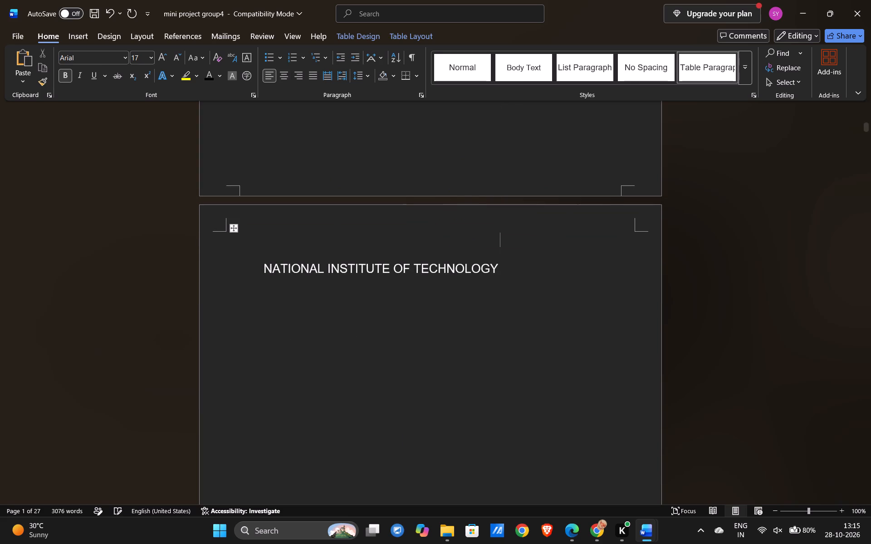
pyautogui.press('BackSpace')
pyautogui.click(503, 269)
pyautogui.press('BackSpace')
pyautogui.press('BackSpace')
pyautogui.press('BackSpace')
# Delete the whole "NATIONAL INSTITUTE OF TECHNOLOGY" heading from the certificate page.
pyautogui.click(479, 268)
pyautogui.click(479, 268)
pyautogui.press('BackSpace')
pyautogui.press('BackSpace')
pyautogui.press('BackSpace')
pyautogui.press('BackSpace')
pyautogui.press('BackSpace')
pyautogui.press('BackSpace')
pyautogui.press('BackSpace')
pyautogui.press('BackSpace')
pyautogui.press('BackSpace')
pyautogui.press('BackSpace')
pyautogui.press('BackSpace')
pyautogui.press('BackSpace')
pyautogui.press('BackSpace')
pyautogui.press('BackSpace')
pyautogui.press('BackSpace')
pyautogui.press('BackSpace')
pyautogui.press('BackSpace')
pyautogui.press('BackSpace')
pyautogui.press('BackSpace')
pyautogui.press('BackSpace')
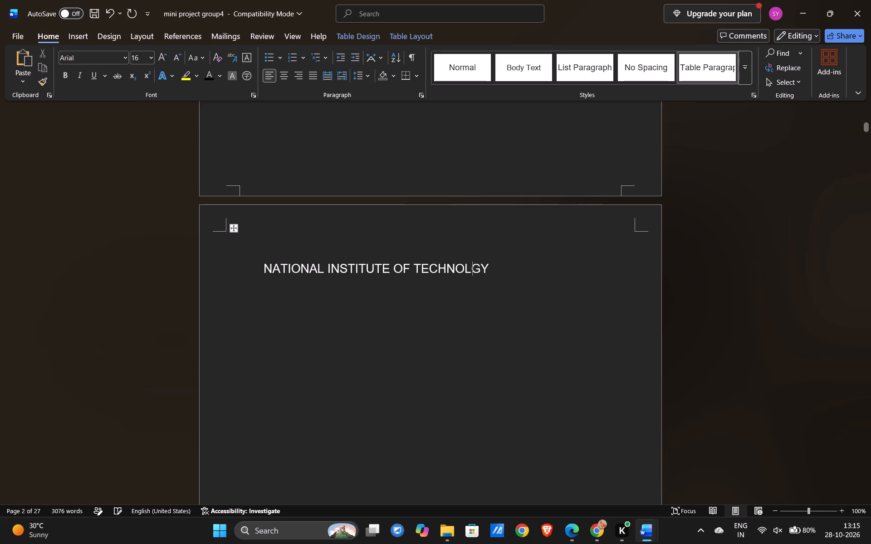
pyautogui.press('BackSpace')
pyautogui.press('BackSpace')
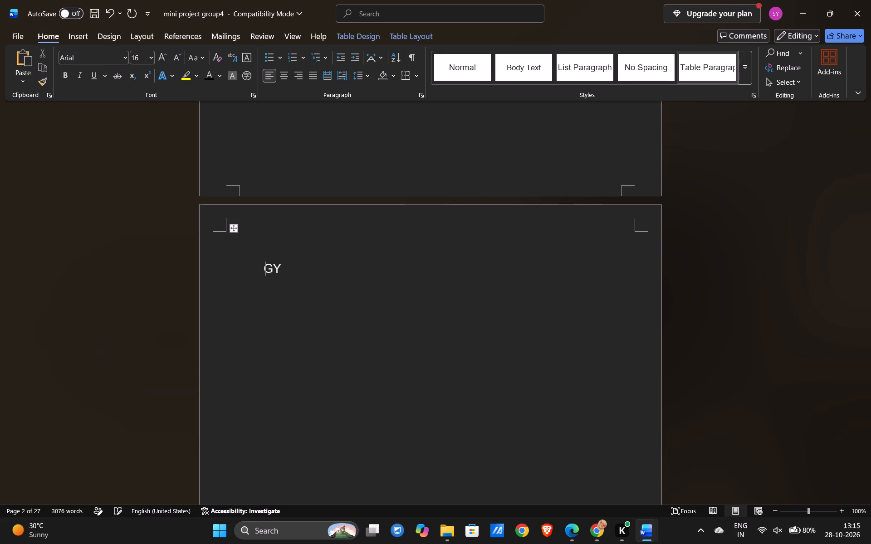
pyautogui.press('Right')
pyautogui.press('Right')
pyautogui.press('BackSpace')
pyautogui.press('BackSpace')
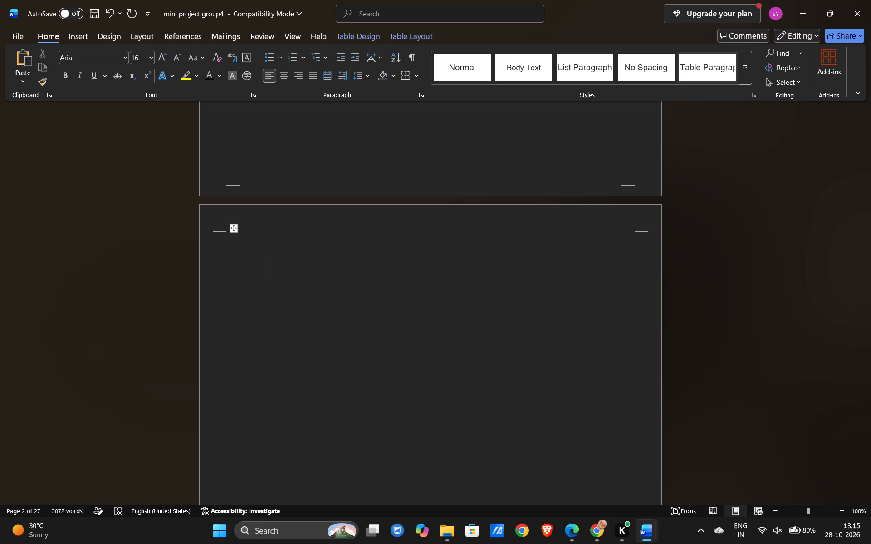
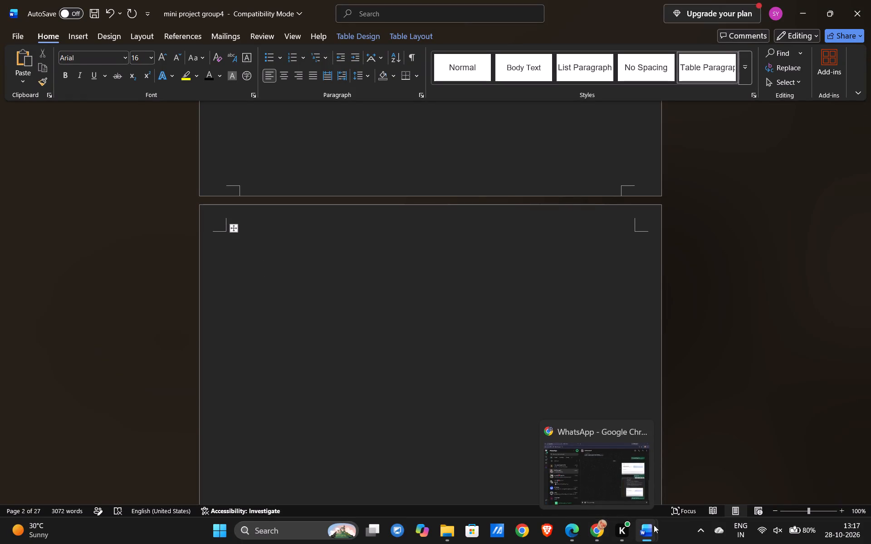
# Copy the "NATIONAL INSTITUTE OF TECHNOLOGY, WARANGAL" and department heading lines from DCD_Project_Report_Revised_v2's certificate page, and return to the mini project group4 report.
pyautogui.click(691, 490)
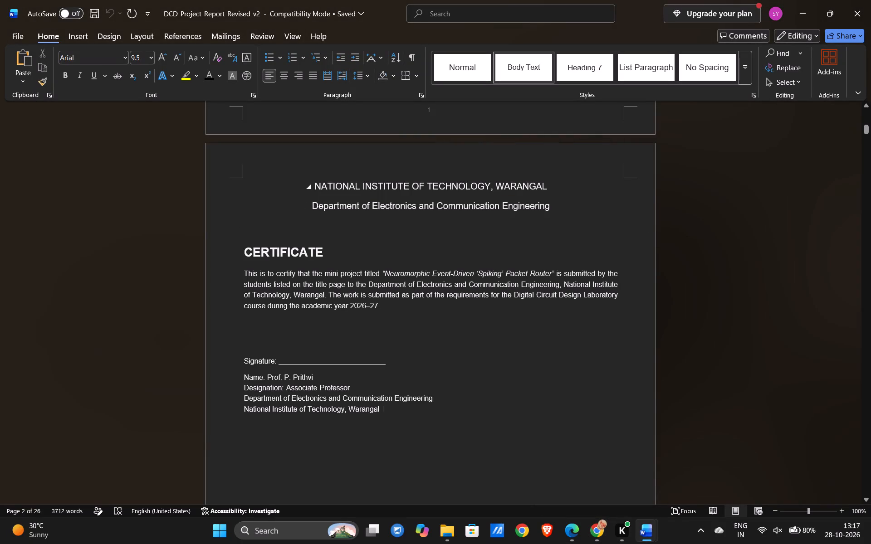
pyautogui.moveTo(315, 186); pyautogui.dragTo(427, 207)
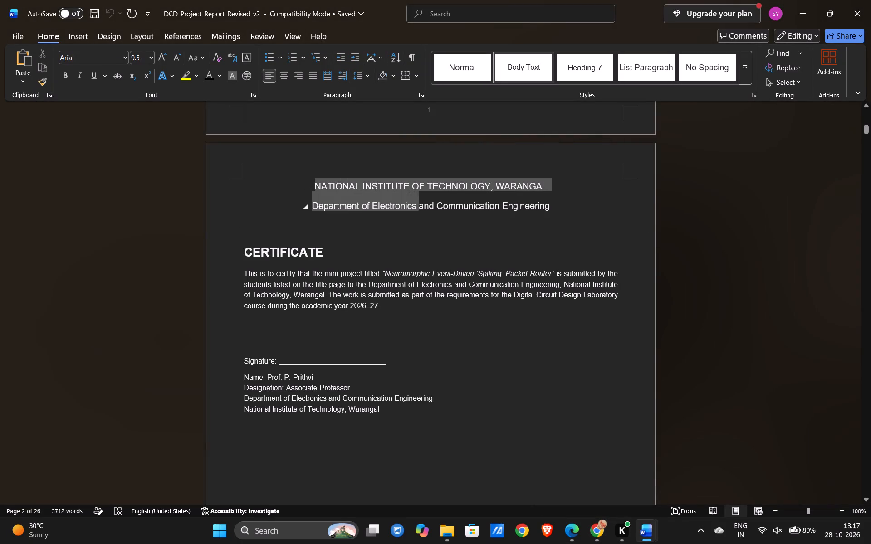
pyautogui.moveTo(427, 207); pyautogui.dragTo(513, 205)
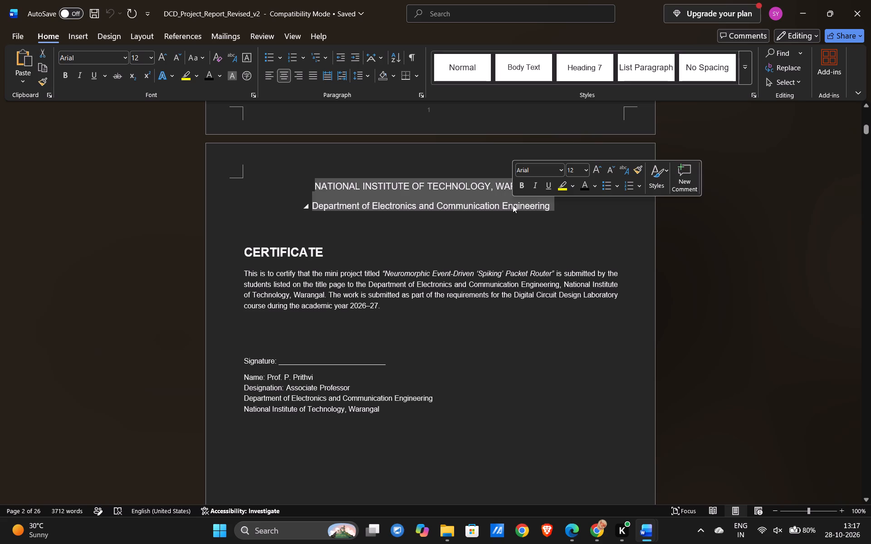
pyautogui.hotkey('ctrl', 'c')
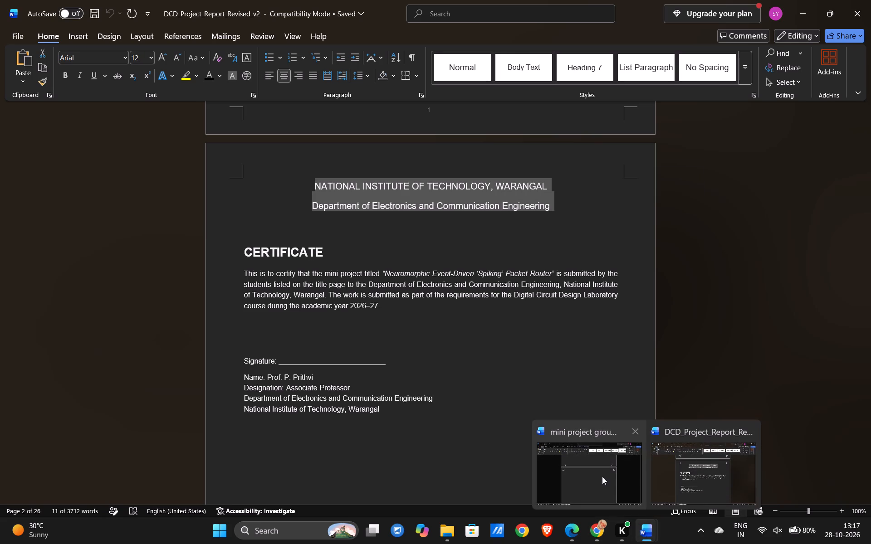
pyautogui.click(602, 476)
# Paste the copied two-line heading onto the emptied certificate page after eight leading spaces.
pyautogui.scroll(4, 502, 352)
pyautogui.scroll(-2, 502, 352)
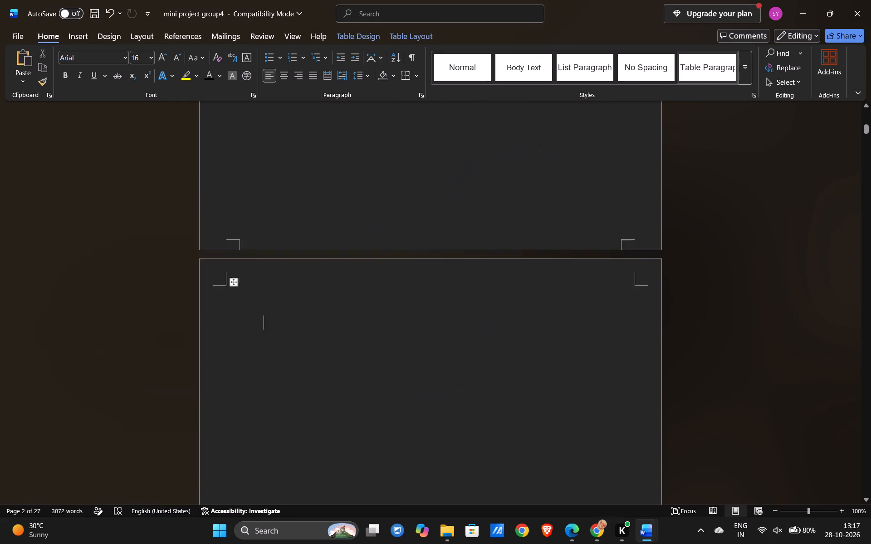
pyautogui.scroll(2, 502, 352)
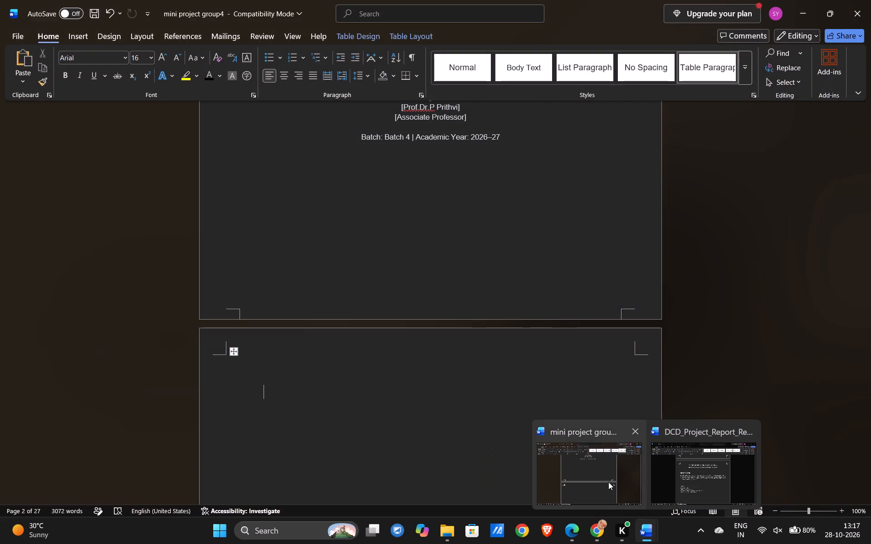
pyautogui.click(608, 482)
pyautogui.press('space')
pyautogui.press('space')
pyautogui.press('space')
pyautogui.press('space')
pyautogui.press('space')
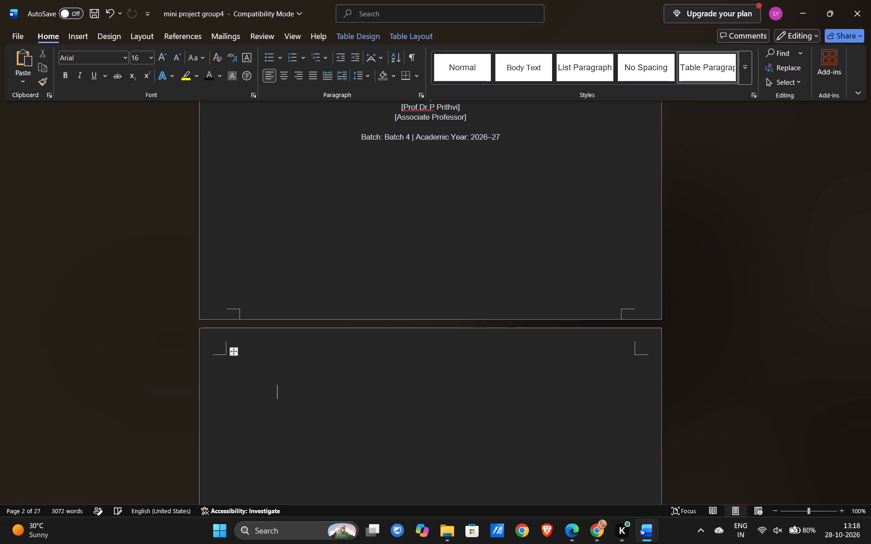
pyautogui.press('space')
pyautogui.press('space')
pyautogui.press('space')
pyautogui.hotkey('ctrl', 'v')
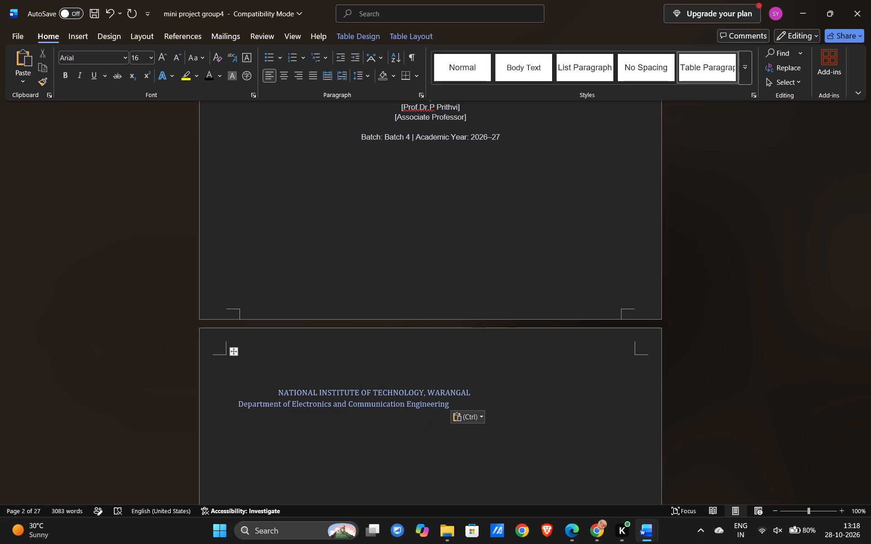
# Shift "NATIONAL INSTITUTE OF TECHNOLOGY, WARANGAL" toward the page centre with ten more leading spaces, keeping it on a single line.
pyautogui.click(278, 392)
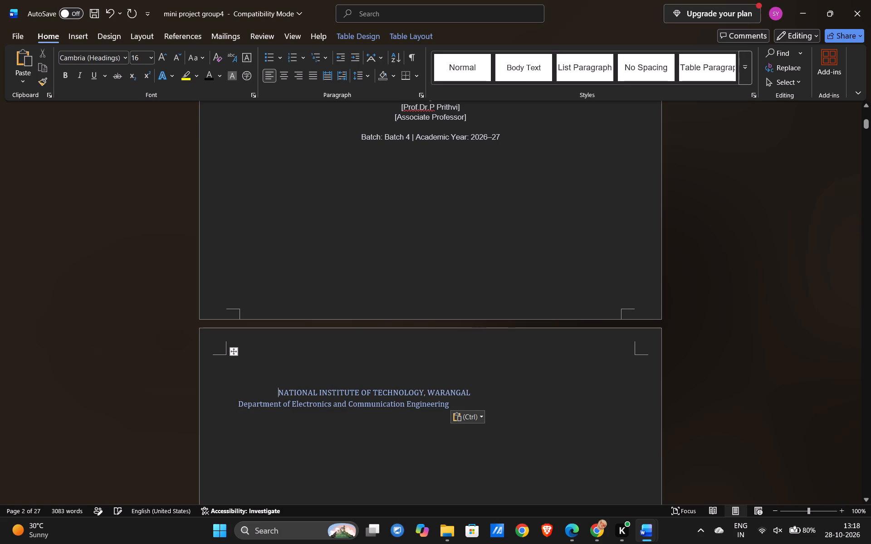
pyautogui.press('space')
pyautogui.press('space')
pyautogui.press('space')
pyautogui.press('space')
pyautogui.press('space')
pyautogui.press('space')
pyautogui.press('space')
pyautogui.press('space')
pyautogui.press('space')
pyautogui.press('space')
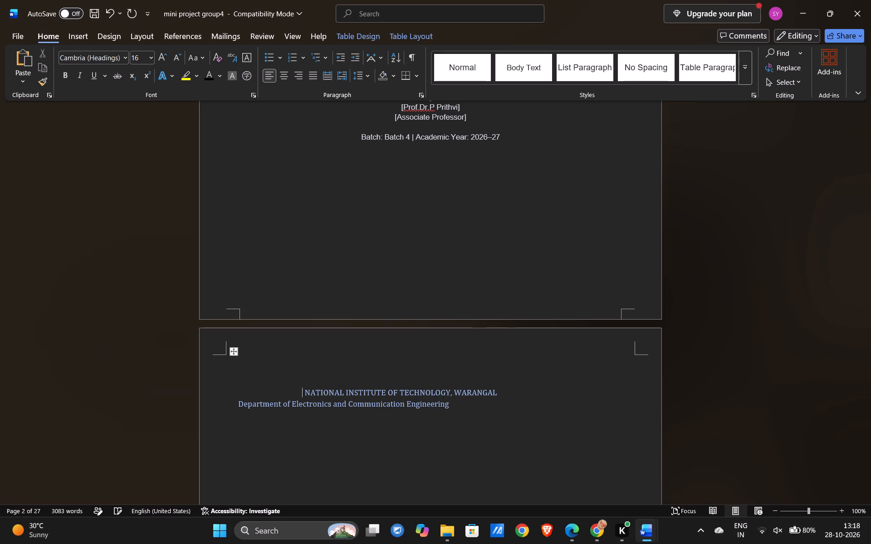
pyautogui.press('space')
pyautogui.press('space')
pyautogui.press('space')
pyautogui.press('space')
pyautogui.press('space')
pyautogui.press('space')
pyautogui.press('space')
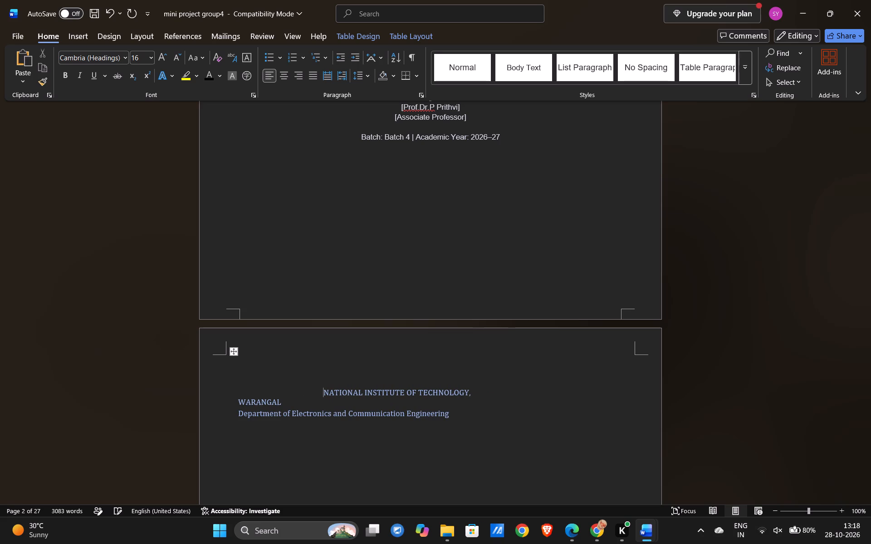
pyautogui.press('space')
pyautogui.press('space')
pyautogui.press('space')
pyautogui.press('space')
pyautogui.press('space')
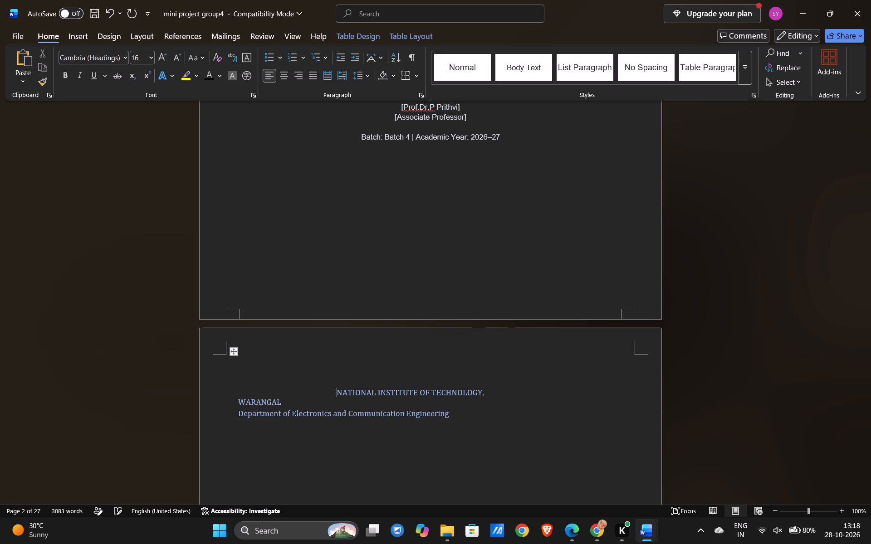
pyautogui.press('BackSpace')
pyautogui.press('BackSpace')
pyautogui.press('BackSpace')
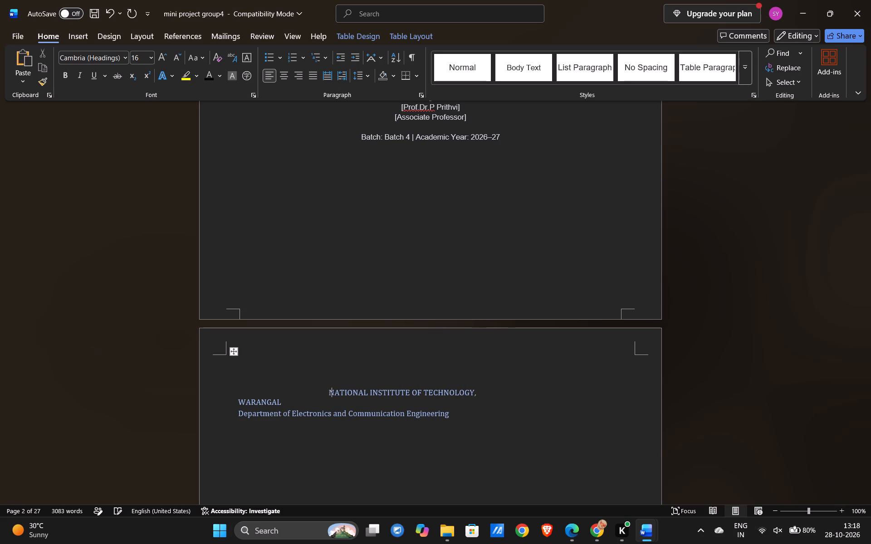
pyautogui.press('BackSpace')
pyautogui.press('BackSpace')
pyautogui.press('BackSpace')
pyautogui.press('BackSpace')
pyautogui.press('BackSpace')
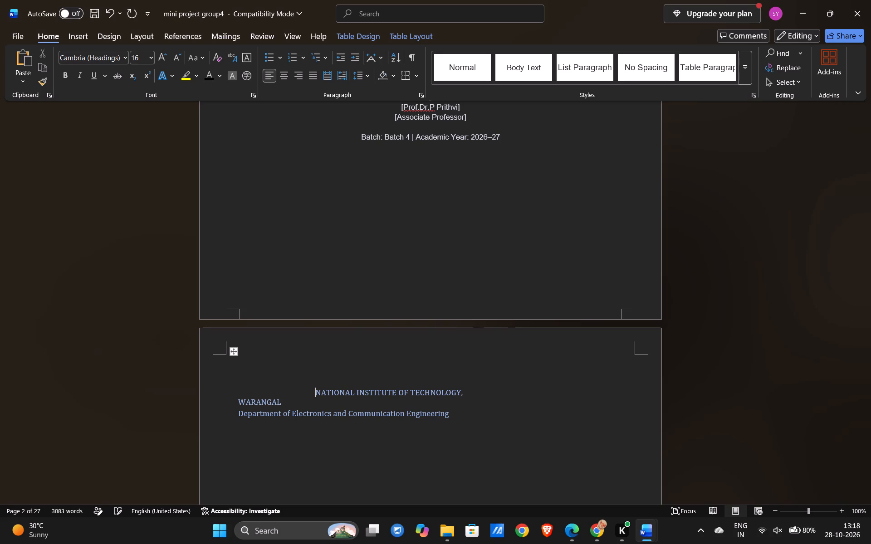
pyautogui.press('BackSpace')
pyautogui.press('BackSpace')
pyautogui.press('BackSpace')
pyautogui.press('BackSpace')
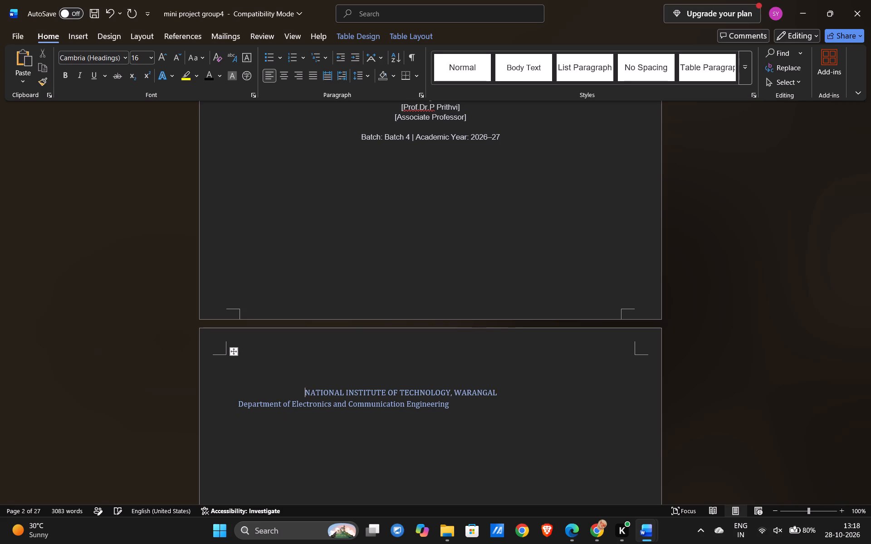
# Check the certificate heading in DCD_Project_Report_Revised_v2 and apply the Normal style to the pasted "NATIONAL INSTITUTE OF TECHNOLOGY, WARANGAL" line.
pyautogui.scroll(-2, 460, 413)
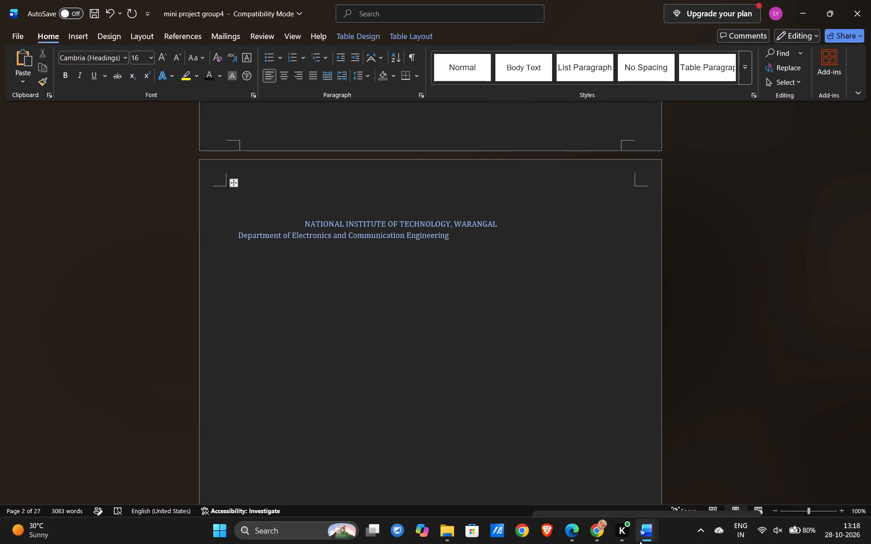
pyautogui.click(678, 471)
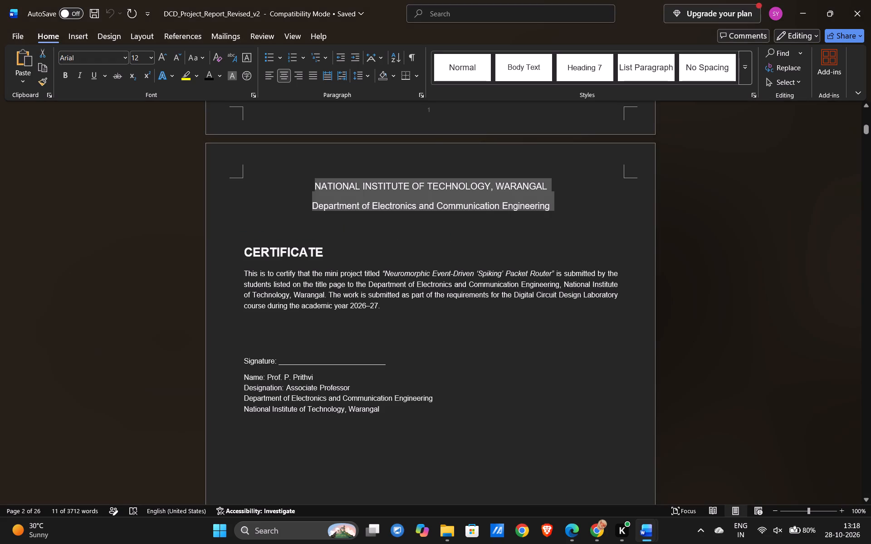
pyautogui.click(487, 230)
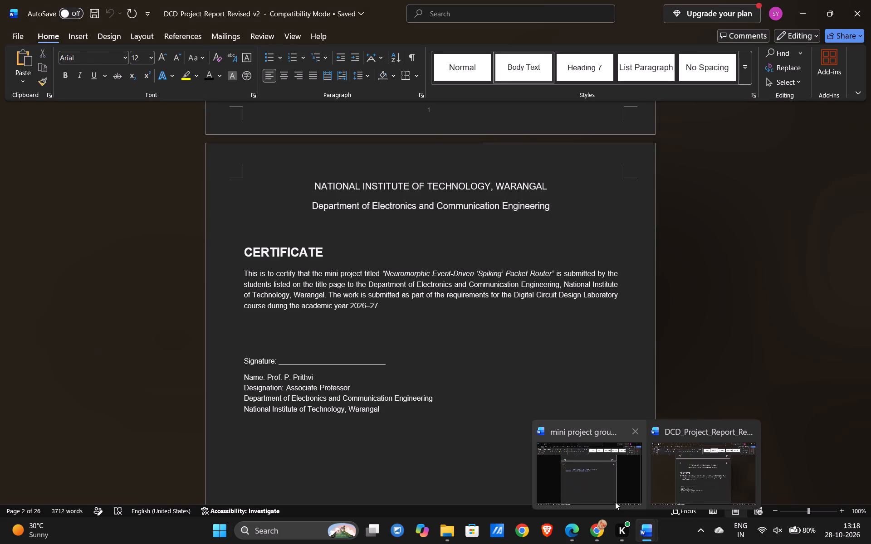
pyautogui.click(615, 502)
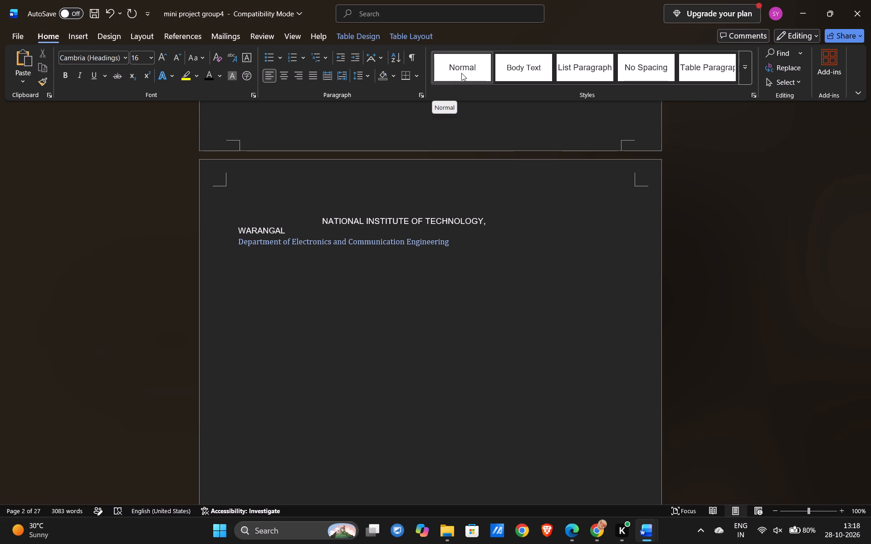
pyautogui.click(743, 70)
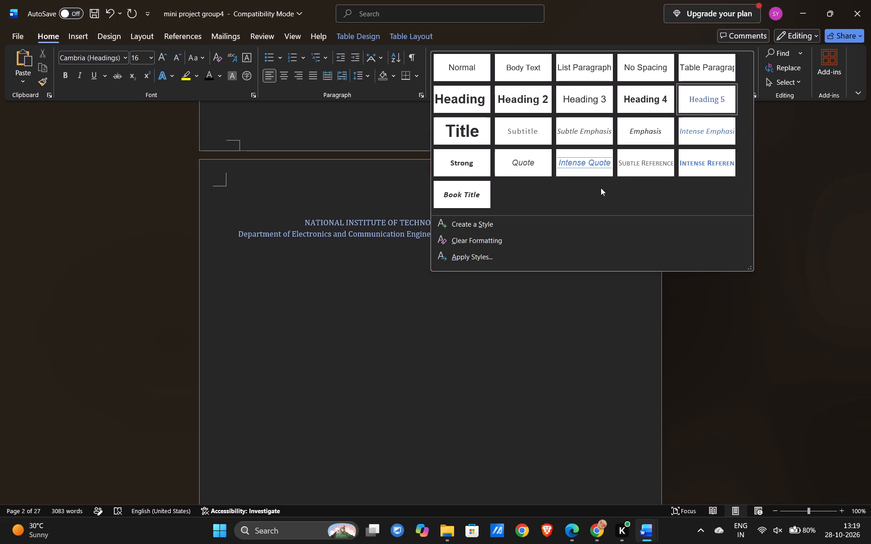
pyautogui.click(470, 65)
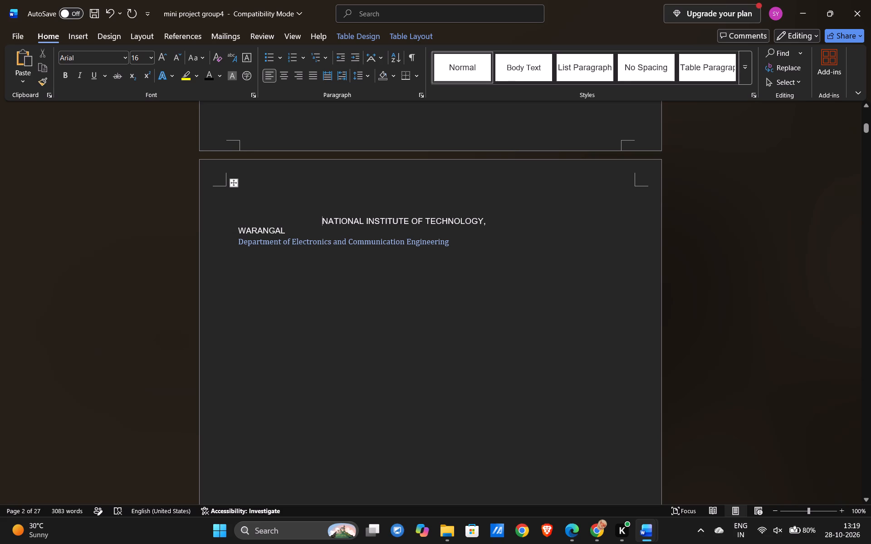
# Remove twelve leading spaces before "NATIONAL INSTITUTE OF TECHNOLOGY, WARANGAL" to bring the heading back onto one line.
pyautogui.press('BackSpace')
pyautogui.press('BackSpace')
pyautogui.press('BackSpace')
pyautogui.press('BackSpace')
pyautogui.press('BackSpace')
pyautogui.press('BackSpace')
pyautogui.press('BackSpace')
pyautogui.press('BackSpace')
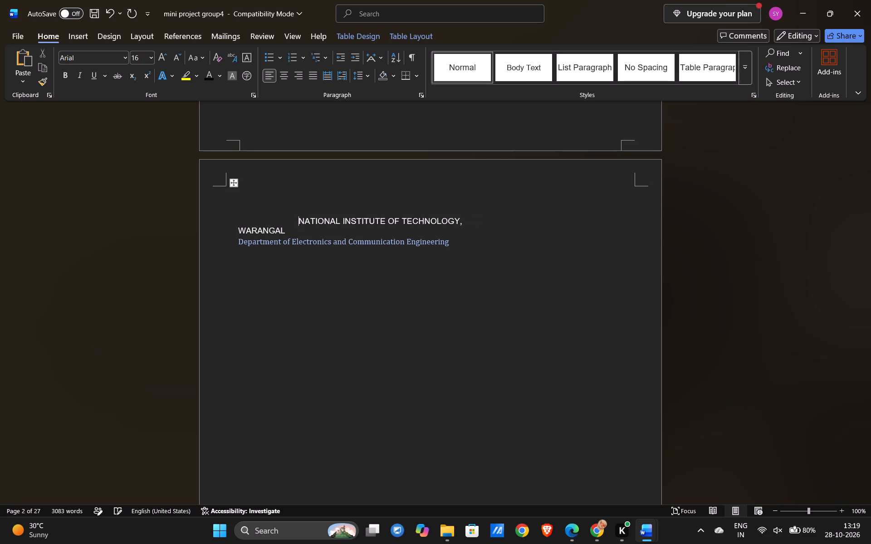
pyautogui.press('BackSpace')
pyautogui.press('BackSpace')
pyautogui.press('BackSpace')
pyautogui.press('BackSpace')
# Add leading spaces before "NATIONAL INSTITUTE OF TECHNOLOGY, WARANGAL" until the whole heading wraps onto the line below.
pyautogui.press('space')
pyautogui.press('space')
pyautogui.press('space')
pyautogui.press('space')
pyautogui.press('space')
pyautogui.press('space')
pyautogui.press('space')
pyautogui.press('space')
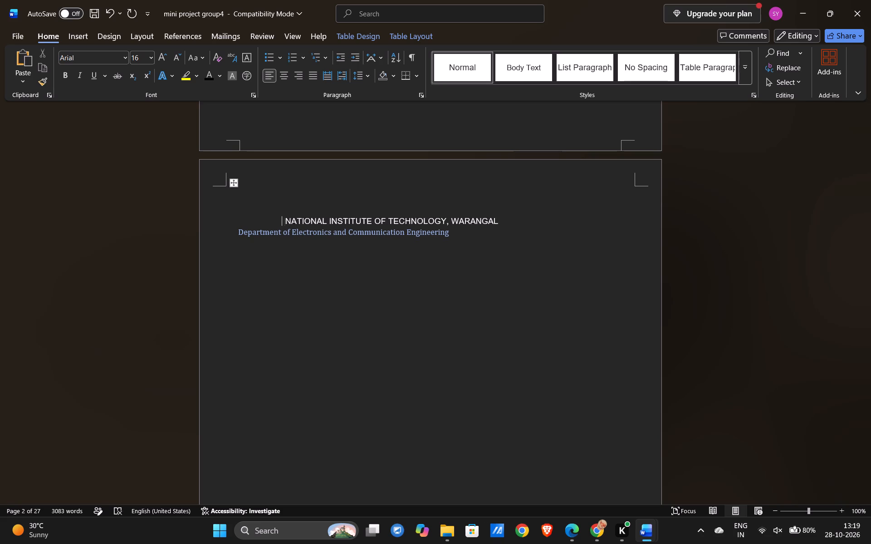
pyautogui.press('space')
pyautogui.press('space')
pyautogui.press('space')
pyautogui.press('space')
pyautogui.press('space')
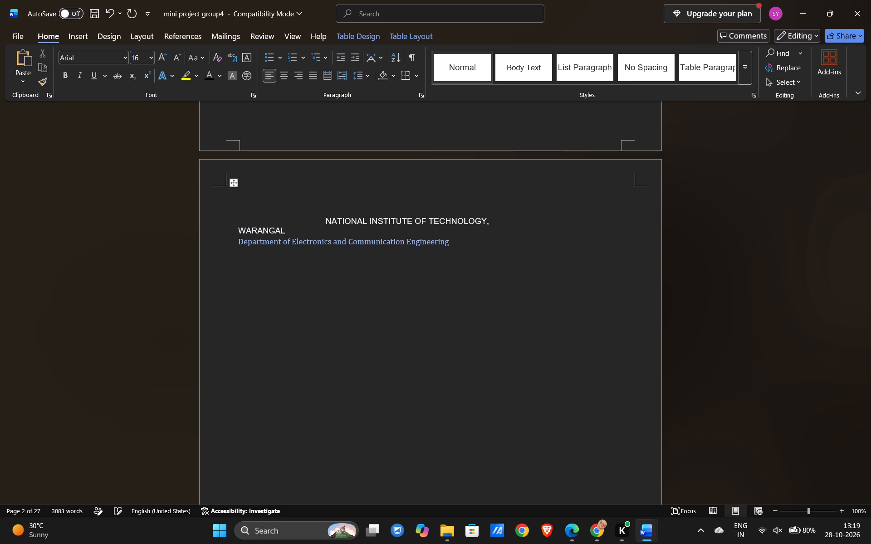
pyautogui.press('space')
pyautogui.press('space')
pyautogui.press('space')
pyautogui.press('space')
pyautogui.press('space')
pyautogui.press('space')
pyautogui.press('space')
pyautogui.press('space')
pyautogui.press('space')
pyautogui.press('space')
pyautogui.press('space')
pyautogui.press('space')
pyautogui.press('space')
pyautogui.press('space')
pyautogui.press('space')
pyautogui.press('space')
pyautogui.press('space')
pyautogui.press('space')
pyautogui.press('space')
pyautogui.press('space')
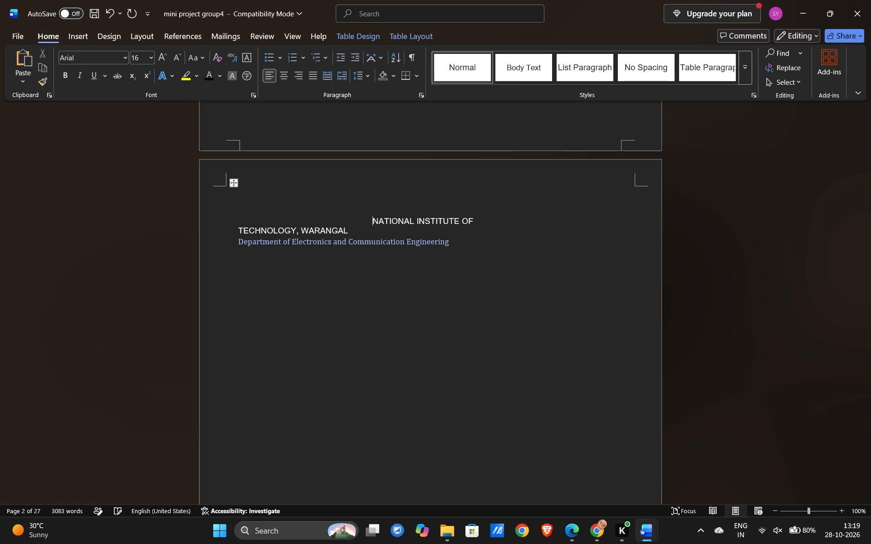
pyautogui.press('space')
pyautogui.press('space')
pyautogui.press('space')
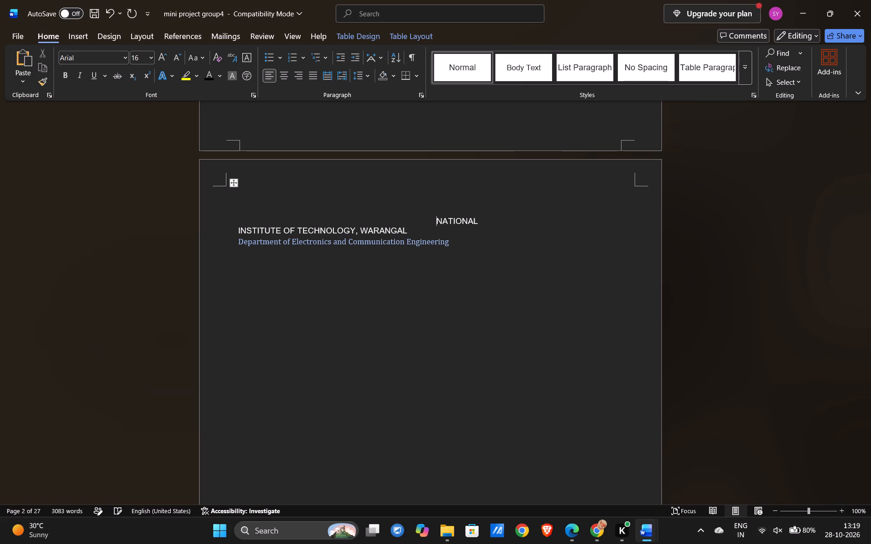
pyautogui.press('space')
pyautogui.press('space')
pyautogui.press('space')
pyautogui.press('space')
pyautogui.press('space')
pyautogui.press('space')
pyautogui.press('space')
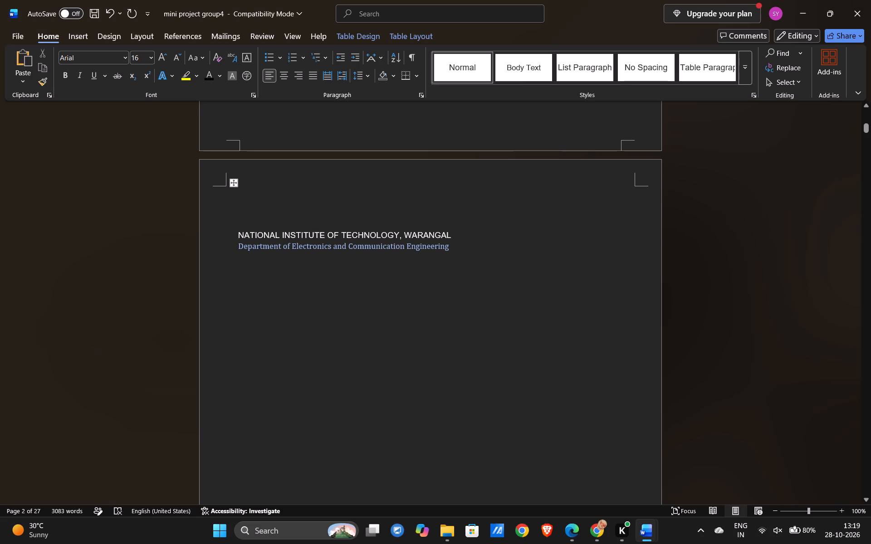
# Replace both pasted heading lines on the certificate page with a fresh paste of the copied heading into a Body Text paragraph.
pyautogui.moveTo(452, 247); pyautogui.dragTo(339, 221)
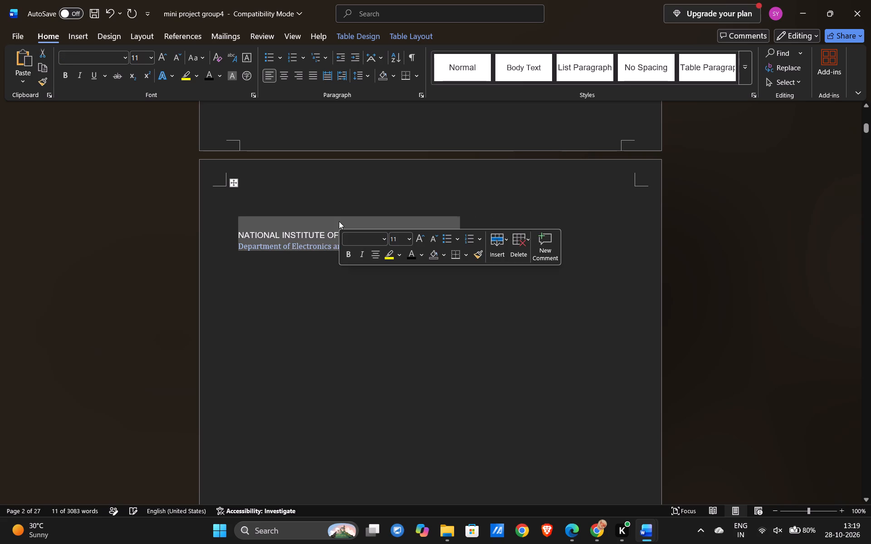
pyautogui.press('BackSpace')
pyautogui.click(510, 77)
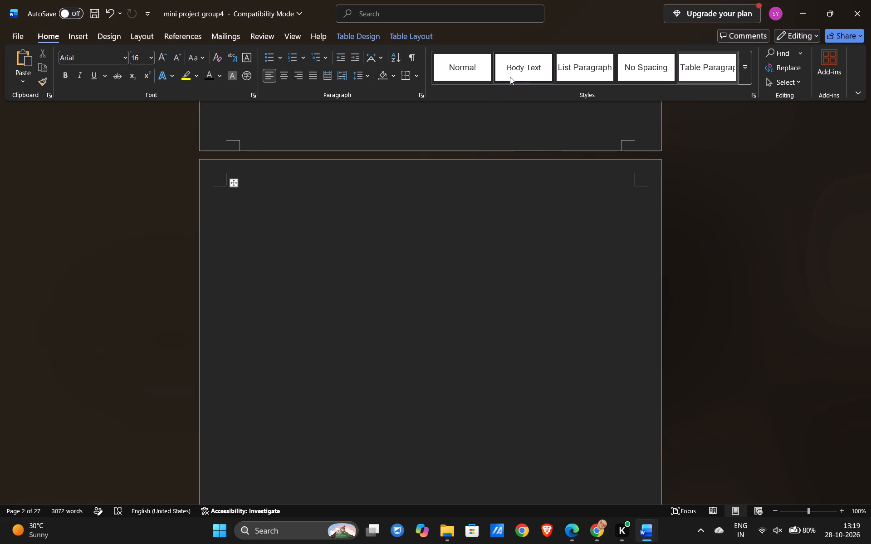
pyautogui.hotkey('ctrl', 'v')
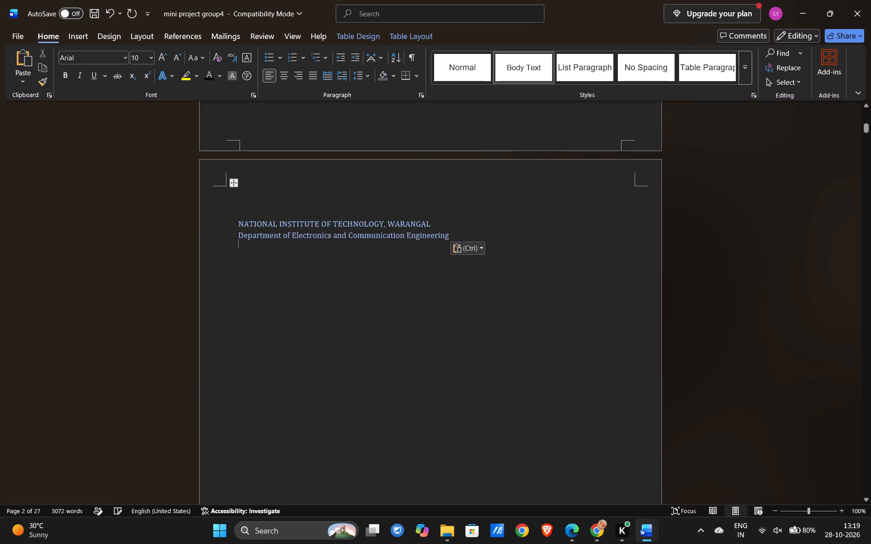
# Indent the "NATIONAL INSTITUTE OF TECHNOLOGY, WARANGAL" heading with 37 leading spaces, keeping it on one line.
pyautogui.click(240, 221)
pyautogui.press('space')
pyautogui.press('space')
pyautogui.press('space')
pyautogui.press('space')
pyautogui.press('space')
pyautogui.press('space')
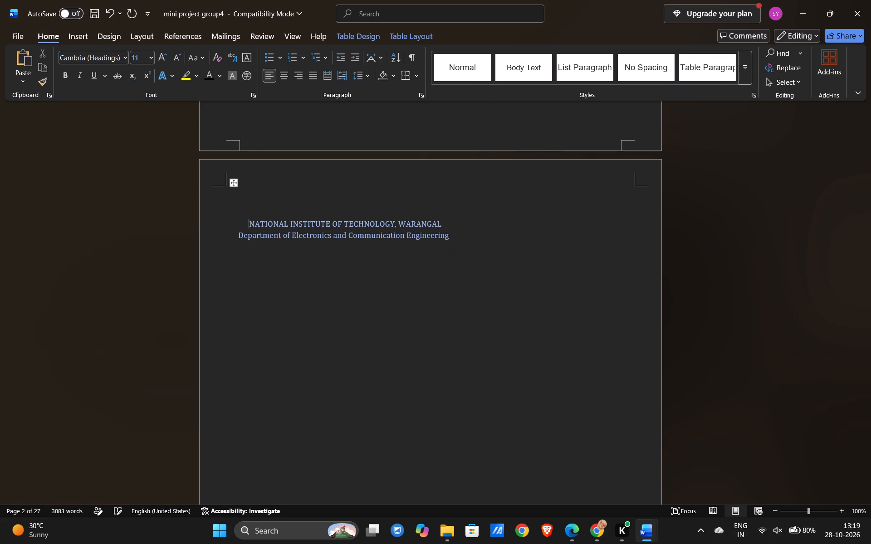
pyautogui.press('space')
pyautogui.press('space')
pyautogui.press('space')
pyautogui.press('space')
pyautogui.press('space')
pyautogui.press('space')
pyautogui.press('space')
pyautogui.press('space')
pyautogui.press('space')
pyautogui.press('space')
pyautogui.press('space')
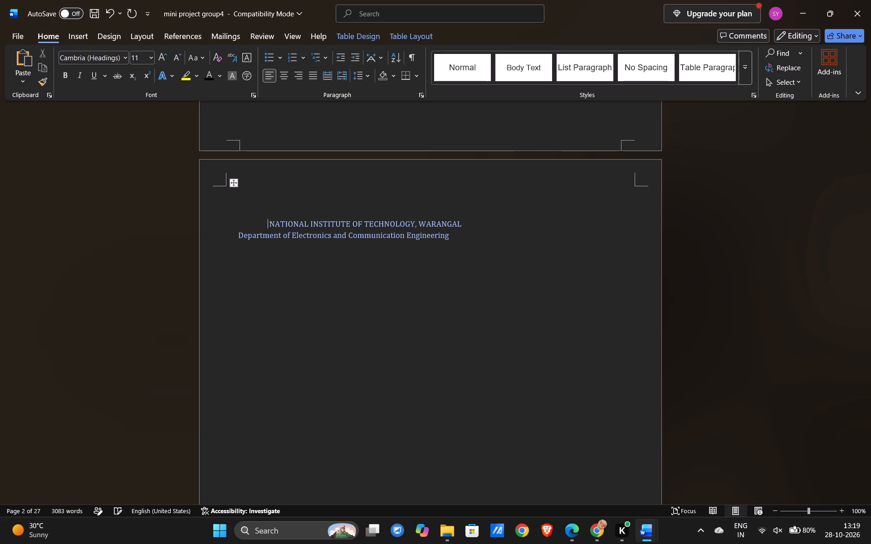
pyautogui.press('space')
pyautogui.press('space')
pyautogui.press('space')
pyautogui.press('space')
pyautogui.press('space')
pyautogui.press('space')
pyautogui.press('space')
pyautogui.press('space')
pyautogui.press('space')
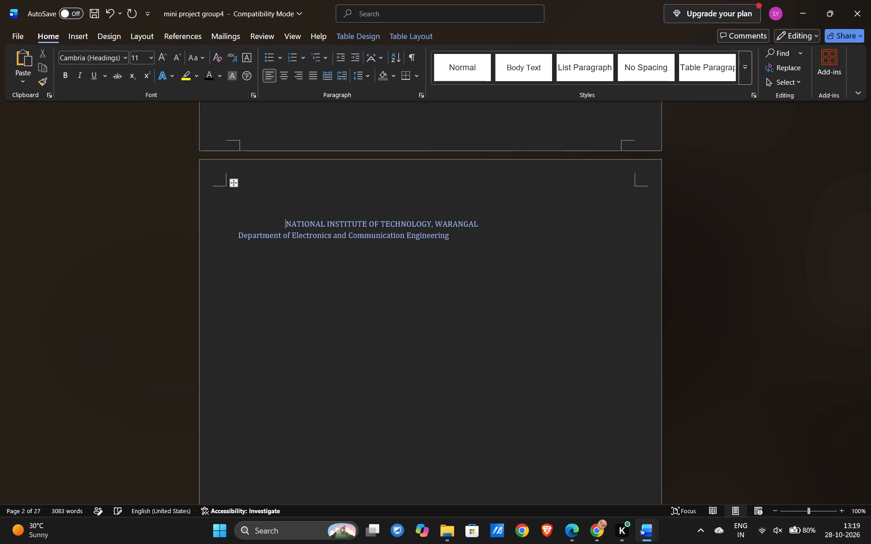
pyautogui.press('space')
pyautogui.press('space')
pyautogui.press('space')
pyautogui.press('space')
pyautogui.press('space')
pyautogui.press('space')
pyautogui.press('space')
pyautogui.press('space')
pyautogui.press('space')
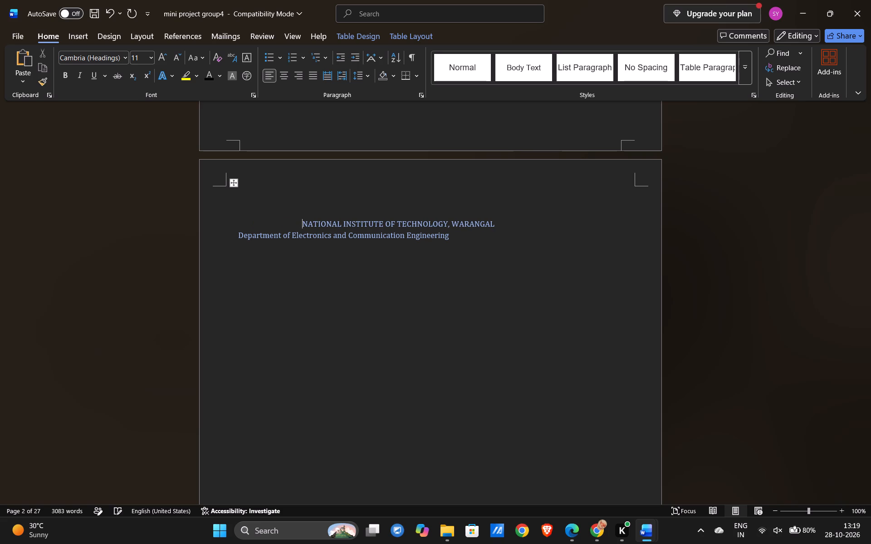
pyautogui.press('space')
pyautogui.press('space')
pyautogui.press('space')
pyautogui.press('space')
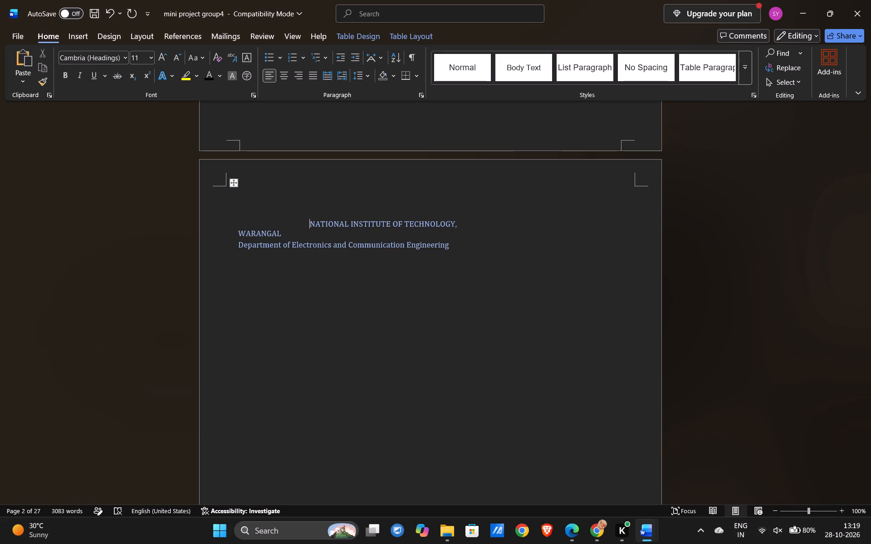
pyautogui.press('BackSpace')
pyautogui.press('BackSpace')
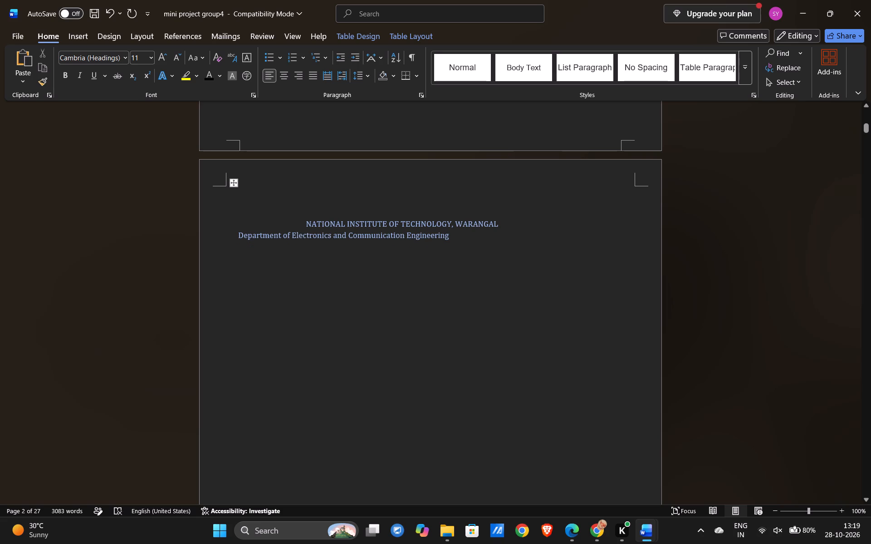
# Indent the "Department of Electronics and Communication Engineering" line with 24 leading spaces to roughly centre it under the institute name.
pyautogui.click(239, 233)
pyautogui.press('space')
pyautogui.press('space')
pyautogui.press('space')
pyautogui.press('space')
pyautogui.press('space')
pyautogui.press('space')
pyautogui.press('space')
pyautogui.press('space')
pyautogui.press('space')
pyautogui.press('space')
pyautogui.press('space')
pyautogui.press('space')
pyautogui.press('space')
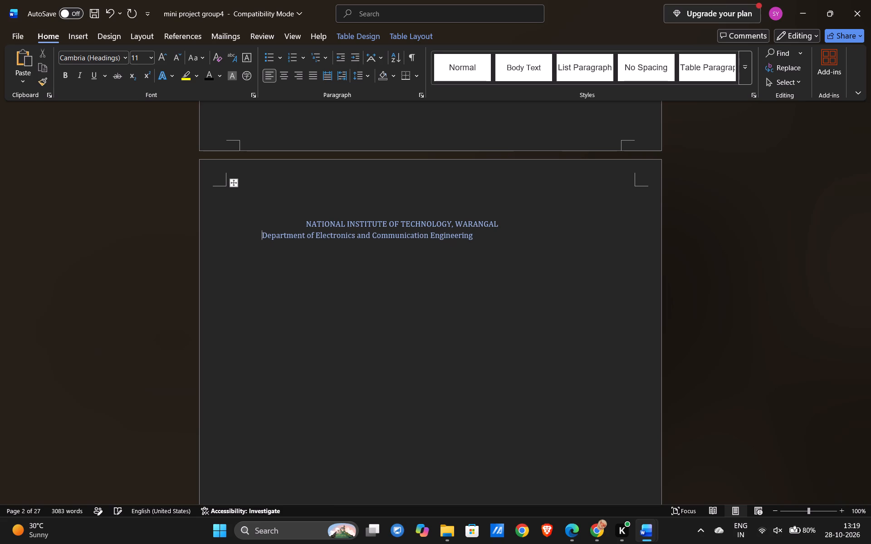
pyautogui.press('space')
pyautogui.press('space')
pyautogui.press('space')
pyautogui.press('space')
pyautogui.press('space')
pyautogui.press('space')
pyautogui.press('space')
pyautogui.press('space')
pyautogui.press('space')
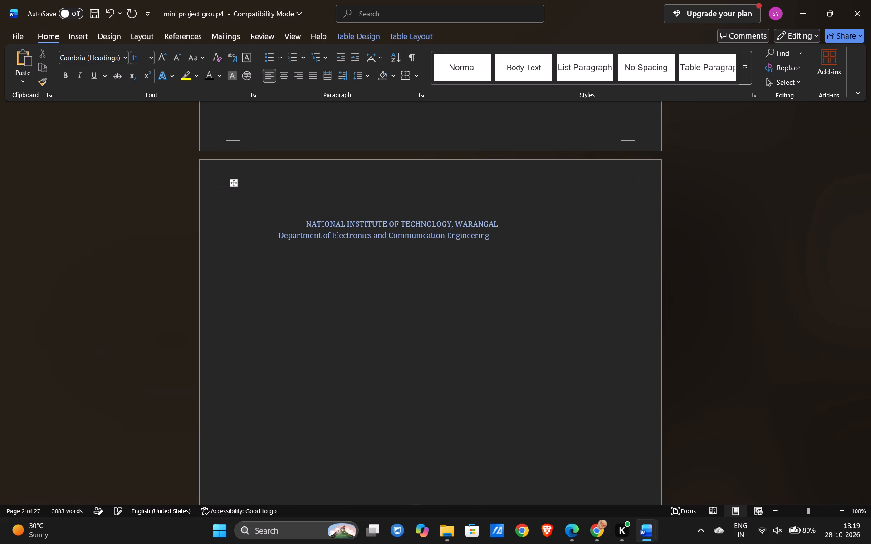
pyautogui.press('space')
pyautogui.press('space')
pyautogui.press('space')
pyautogui.press('BackSpace')
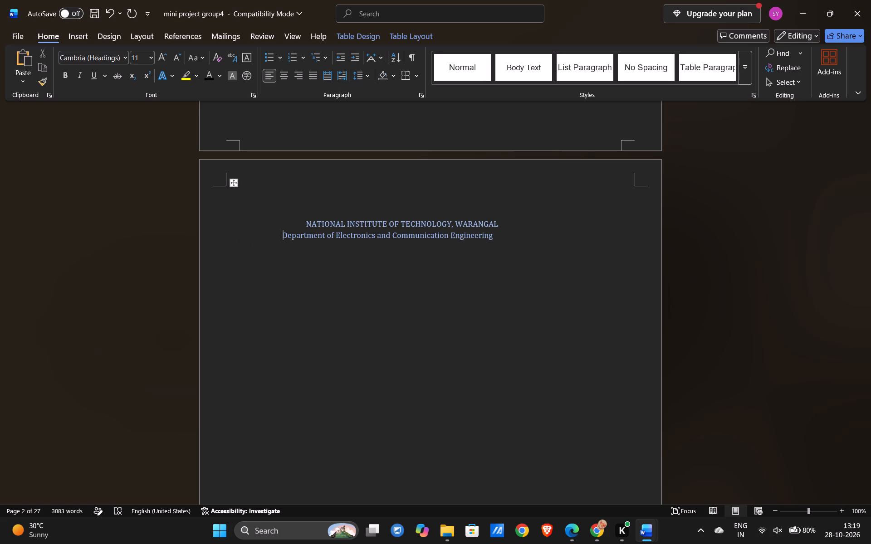
pyautogui.press('space')
pyautogui.press('BackSpace')
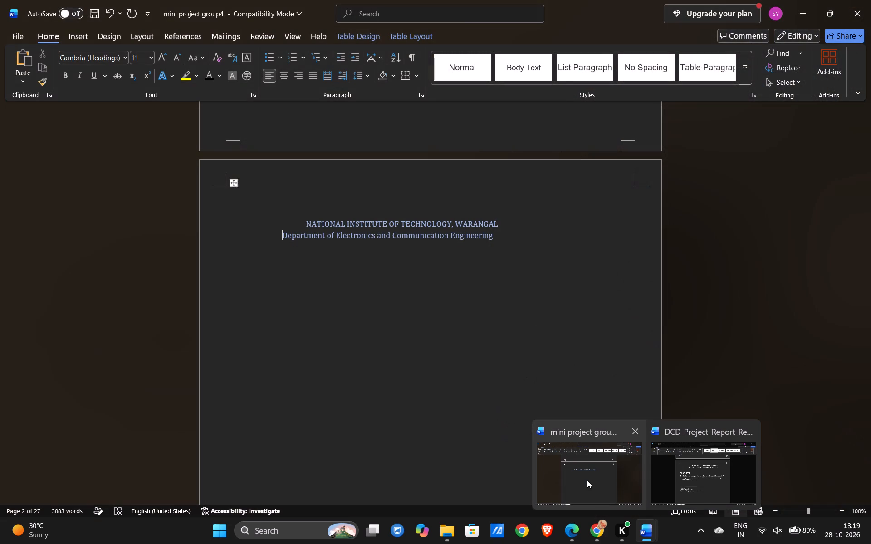
pyautogui.click(587, 480)
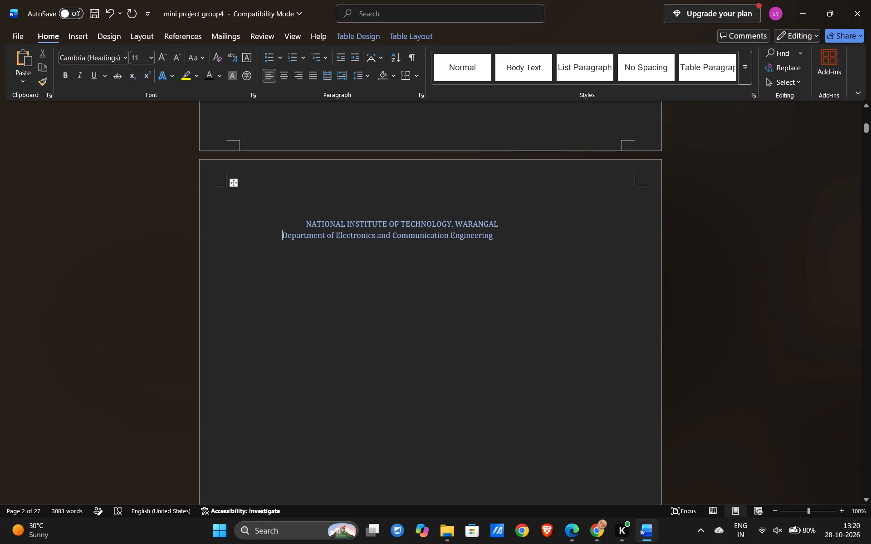
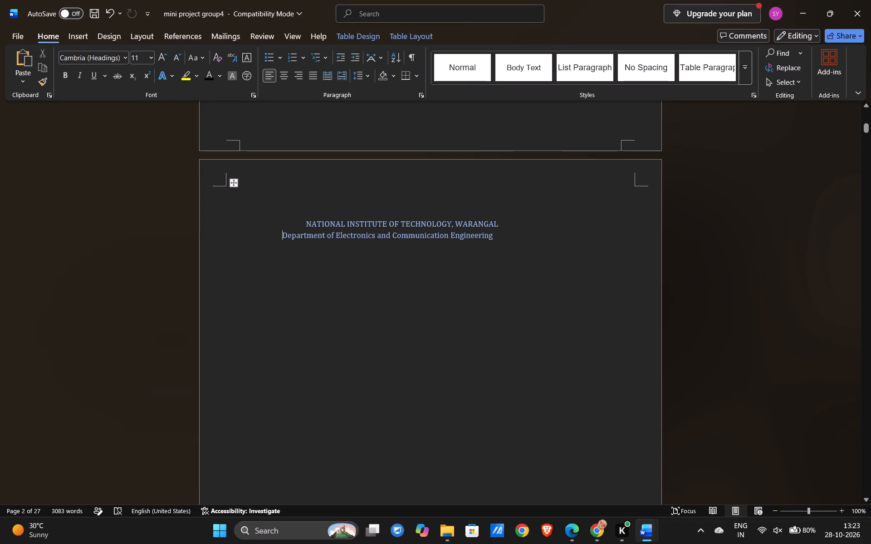
# Try centred alignment on the empty paragraph below the department line, and set it to justified instead.
pyautogui.moveTo(304, 219); pyautogui.dragTo(316, 226)
pyautogui.moveTo(316, 226); pyautogui.dragTo(475, 243)
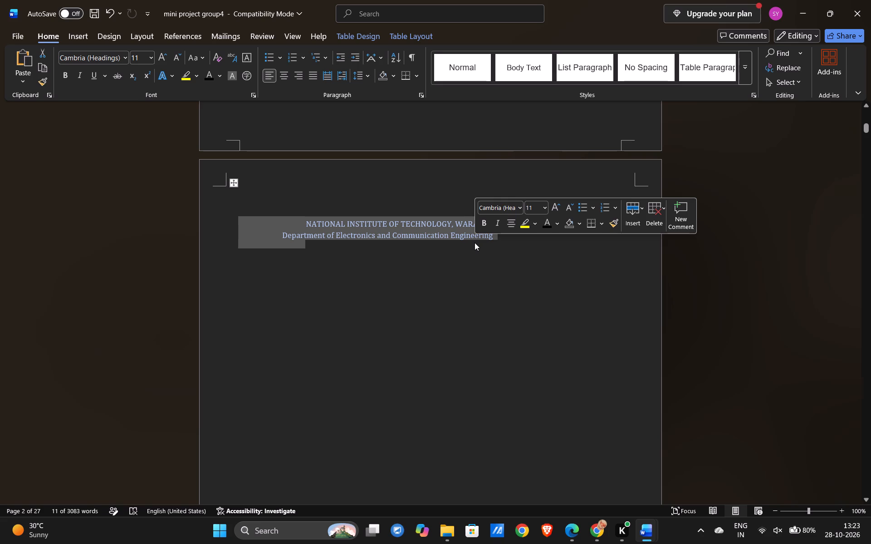
pyautogui.click(475, 243)
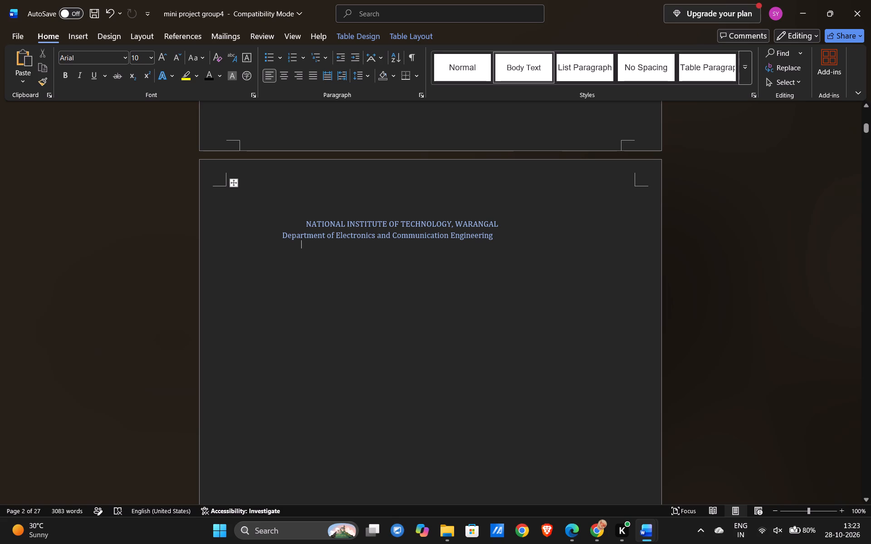
pyautogui.click(283, 79)
pyautogui.click(310, 78)
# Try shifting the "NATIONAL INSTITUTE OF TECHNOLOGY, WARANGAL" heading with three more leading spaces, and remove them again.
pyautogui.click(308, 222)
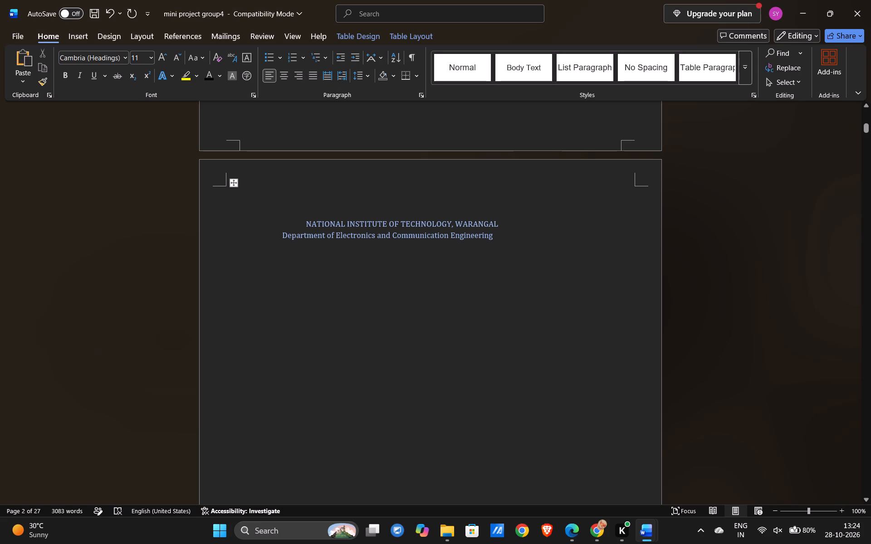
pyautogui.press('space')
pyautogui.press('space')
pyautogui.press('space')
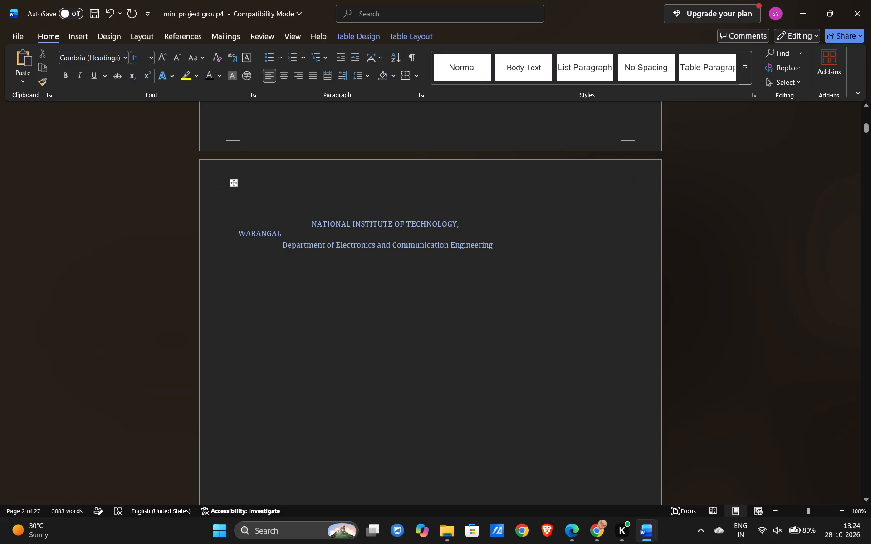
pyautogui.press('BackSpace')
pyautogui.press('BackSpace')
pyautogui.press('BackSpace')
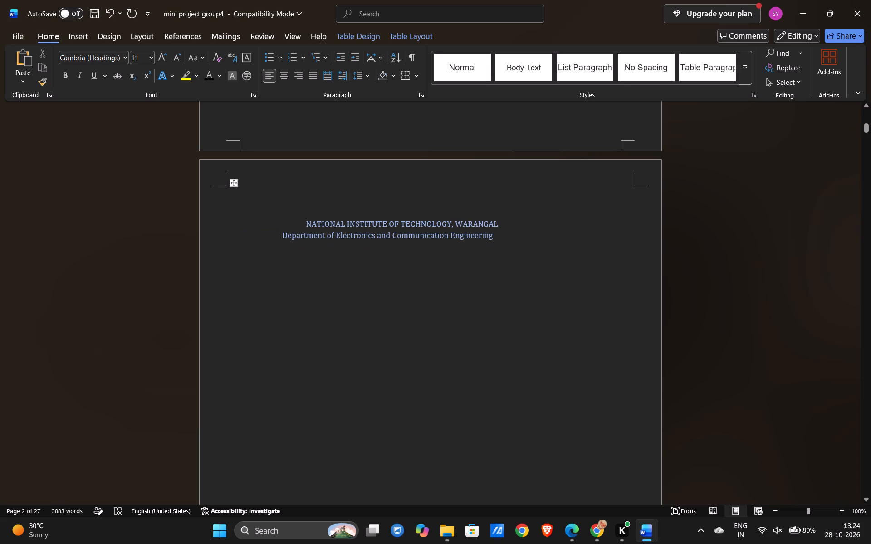
# Widen the table column that holds the certificate page heading by moving its right border outward.
pyautogui.moveTo(303, 219); pyautogui.dragTo(382, 221)
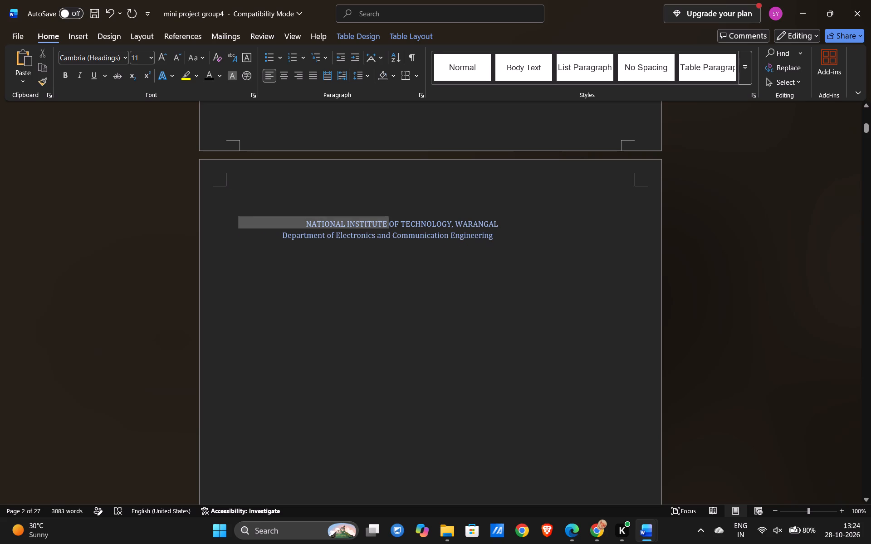
pyautogui.moveTo(382, 221); pyautogui.dragTo(496, 223)
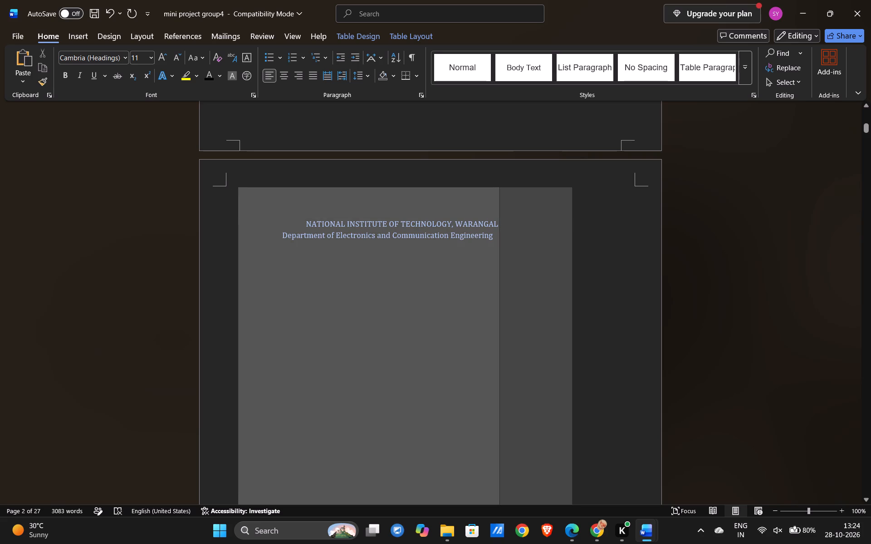
pyautogui.moveTo(496, 223); pyautogui.dragTo(530, 226)
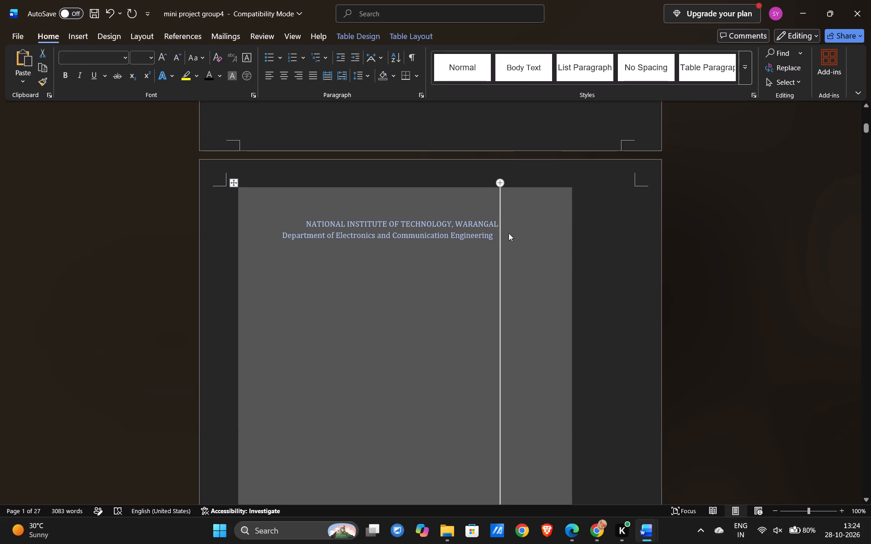
pyautogui.moveTo(499, 244); pyautogui.dragTo(646, 245)
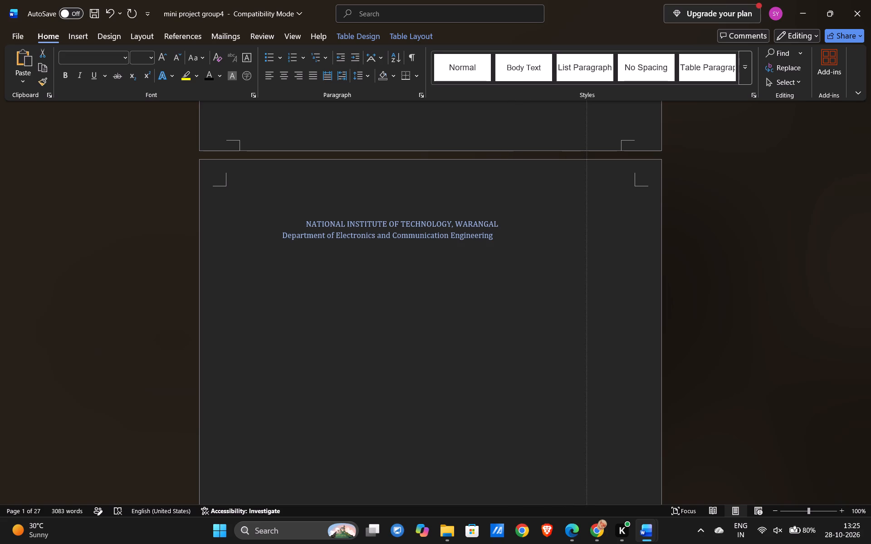
pyautogui.moveTo(646, 245); pyautogui.dragTo(646, 245)
pyautogui.click(518, 221)
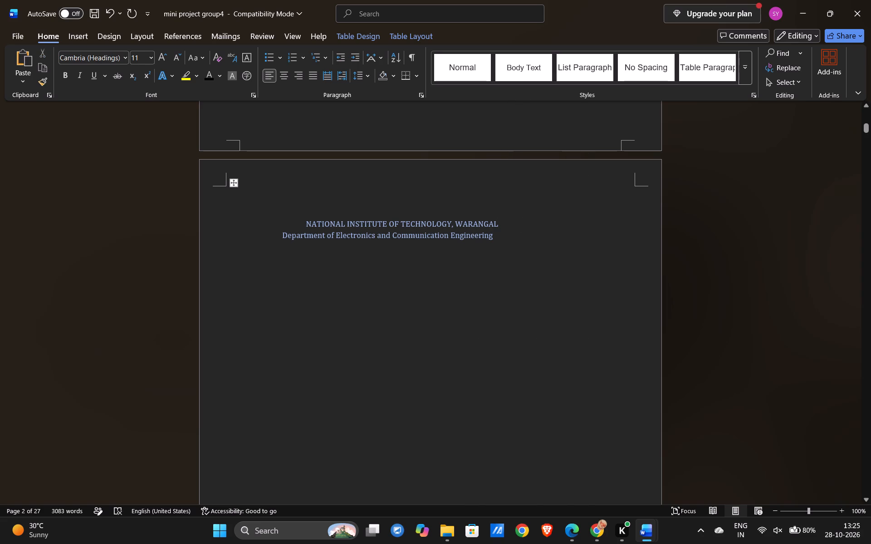
# Add four more leading spaces before "NATIONAL INSTITUTE OF TECHNOLOGY, WARANGAL" on the certificate page.
pyautogui.click(308, 225)
pyautogui.press('space')
pyautogui.press('space')
pyautogui.press('space')
pyautogui.press('space')
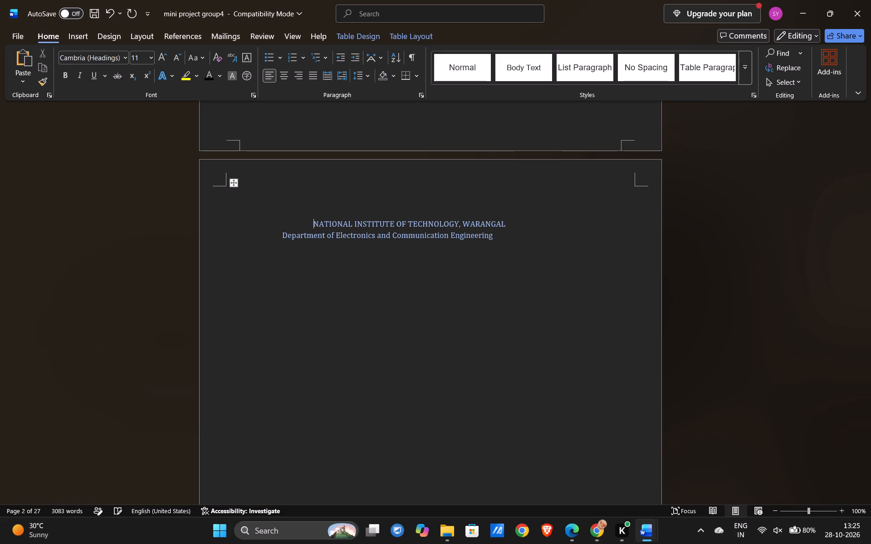
pyautogui.click(314, 218)
# Delete the department line and the institute name text from the certificate page, keeping the first line's leading spaces.
pyautogui.click(499, 231)
pyautogui.press('BackSpace')
pyautogui.press('BackSpace')
pyautogui.press('BackSpace')
pyautogui.press('BackSpace')
pyautogui.press('BackSpace')
pyautogui.press('BackSpace')
pyautogui.press('BackSpace')
pyautogui.press('BackSpace')
pyautogui.press('BackSpace')
pyautogui.press('BackSpace')
pyautogui.press('BackSpace')
pyautogui.press('BackSpace')
pyautogui.press('BackSpace')
pyautogui.press('BackSpace')
pyautogui.press('BackSpace')
pyautogui.press('BackSpace')
pyautogui.press('BackSpace')
pyautogui.press('BackSpace')
pyautogui.press('BackSpace')
pyautogui.press('BackSpace')
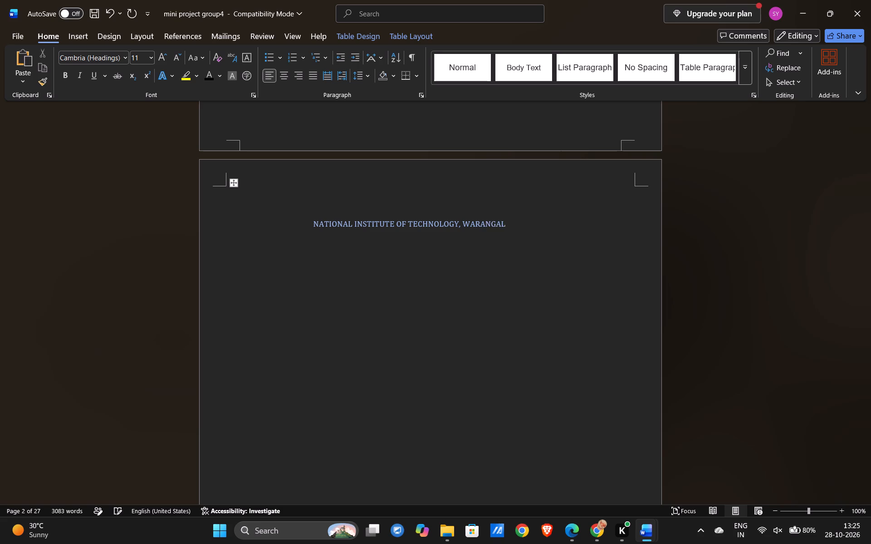
pyautogui.press('BackSpace')
pyautogui.press('BackSpace')
pyautogui.press('BackSpace')
pyautogui.press('BackSpace')
pyautogui.press('BackSpace')
pyautogui.press('BackSpace')
pyautogui.press('BackSpace')
pyautogui.press('BackSpace')
pyautogui.press('BackSpace')
pyautogui.press('BackSpace')
pyautogui.press('BackSpace')
pyautogui.press('BackSpace')
pyautogui.press('BackSpace')
pyautogui.press('BackSpace')
pyautogui.press('BackSpace')
pyautogui.press('BackSpace')
pyautogui.press('BackSpace')
pyautogui.press('BackSpace')
pyautogui.press('BackSpace')
pyautogui.press('BackSpace')
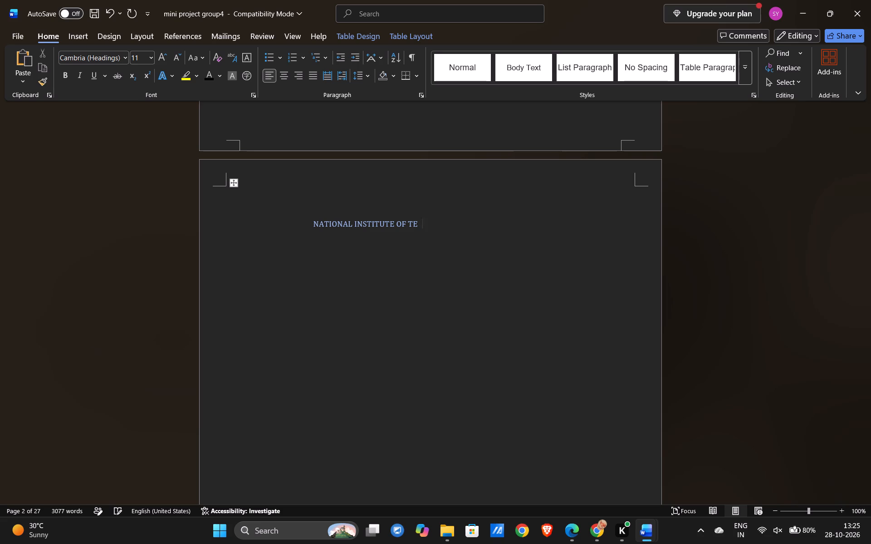
pyautogui.press('BackSpace')
pyautogui.press('BackSpace')
pyautogui.press('BackSpace')
pyautogui.press('BackSpace')
pyautogui.press('BackSpace')
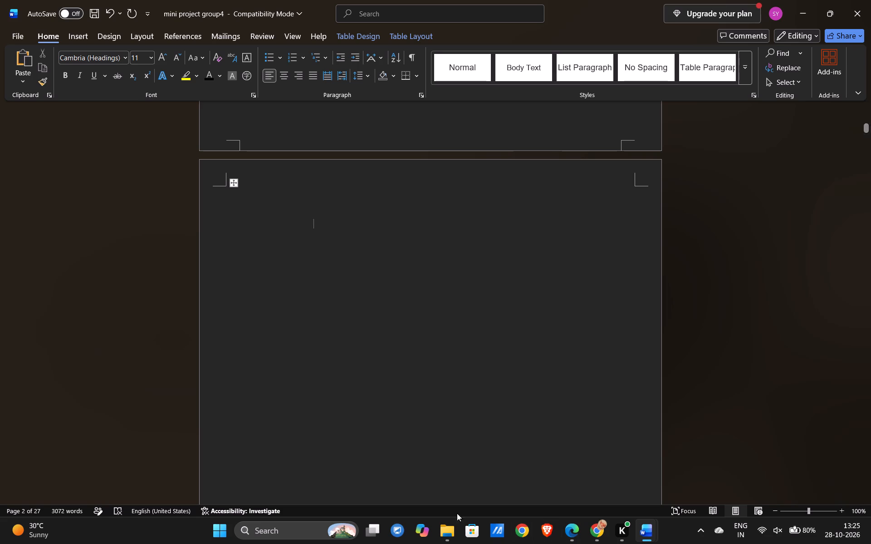
# Copy the institute, place and department heading from the certificate page of mini project group 4.pdf and paste it into the Word report.
pyautogui.click(562, 530)
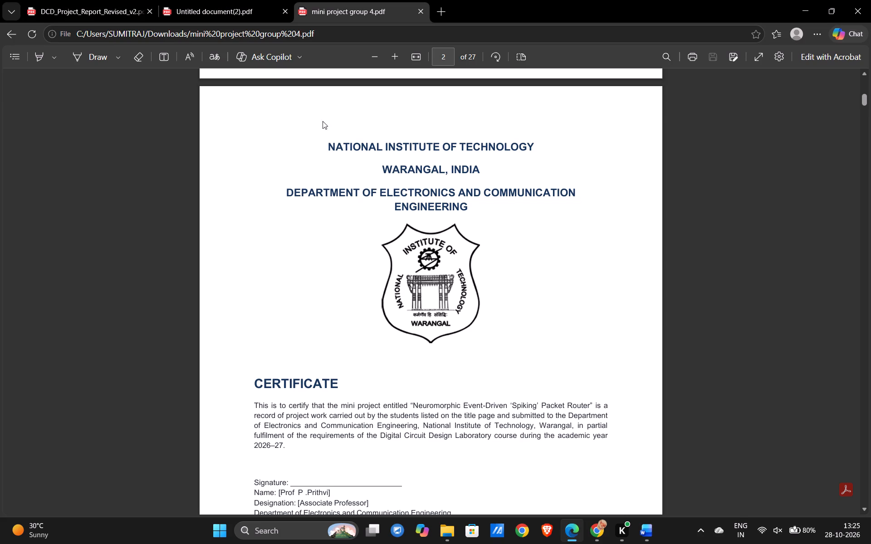
pyautogui.moveTo(330, 149); pyautogui.dragTo(468, 210)
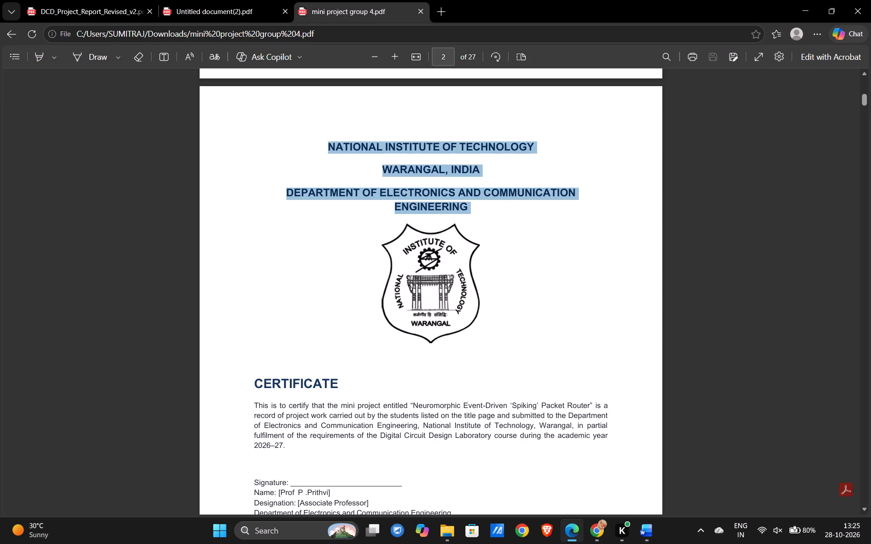
pyautogui.moveTo(468, 210); pyautogui.dragTo(471, 209)
pyautogui.click(498, 115)
pyautogui.click(626, 491)
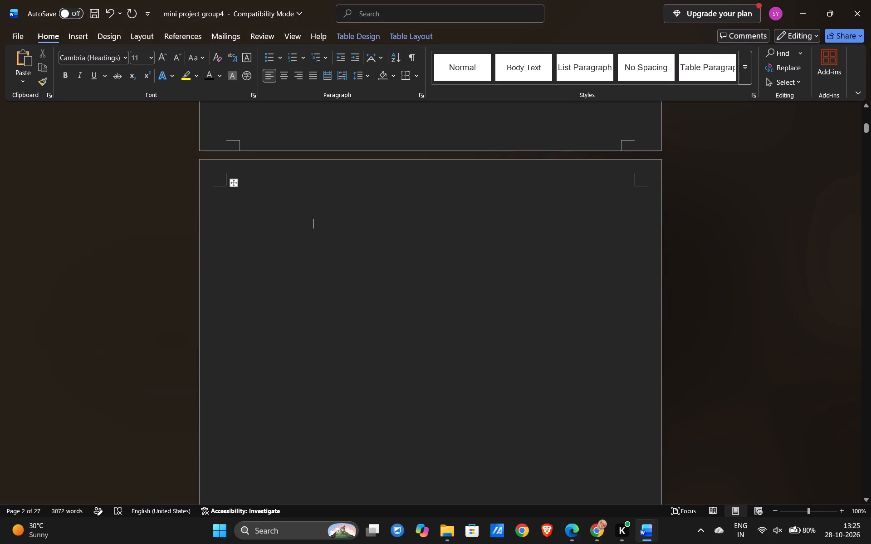
pyautogui.hotkey('ctrl', 'v')
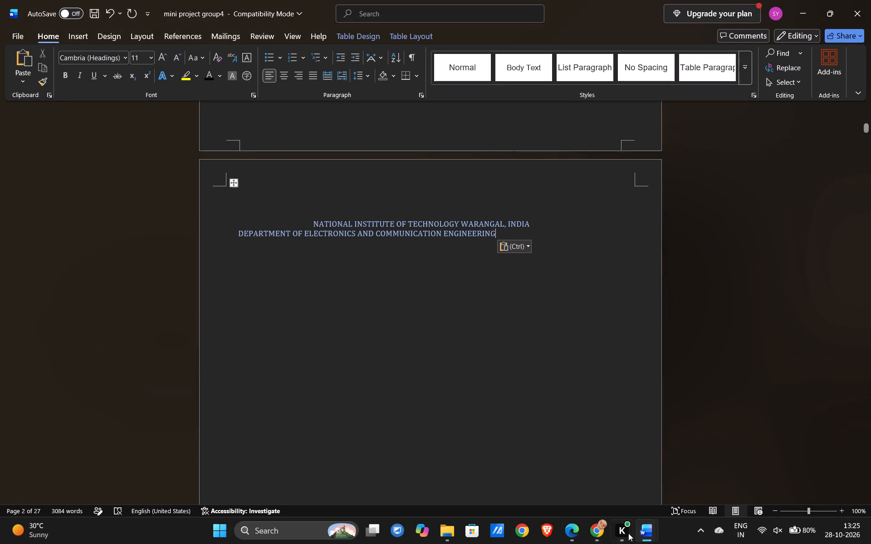
# Split the pasted heading into three paragraphs starting with "NATIONAL", "WARANGAL" and "DEPARTMENT", following the PDF's layout.
pyautogui.click(579, 537)
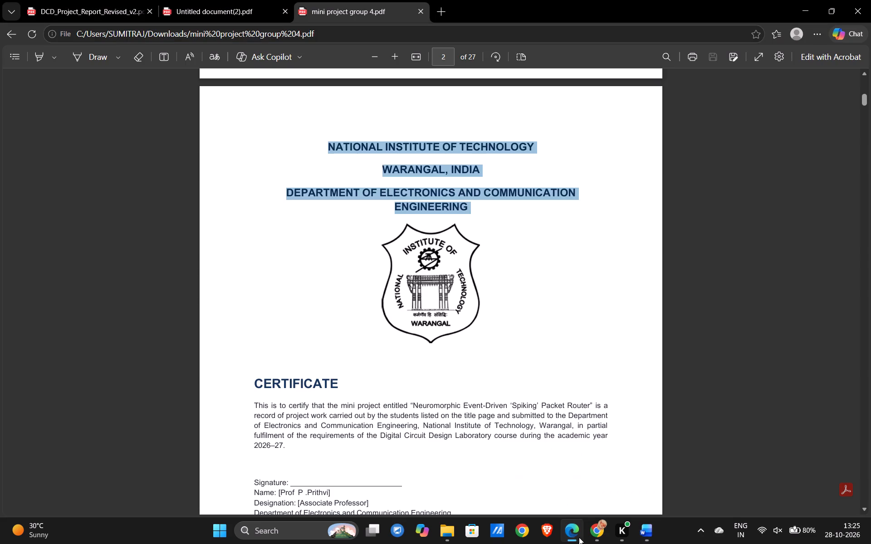
pyautogui.click(591, 466)
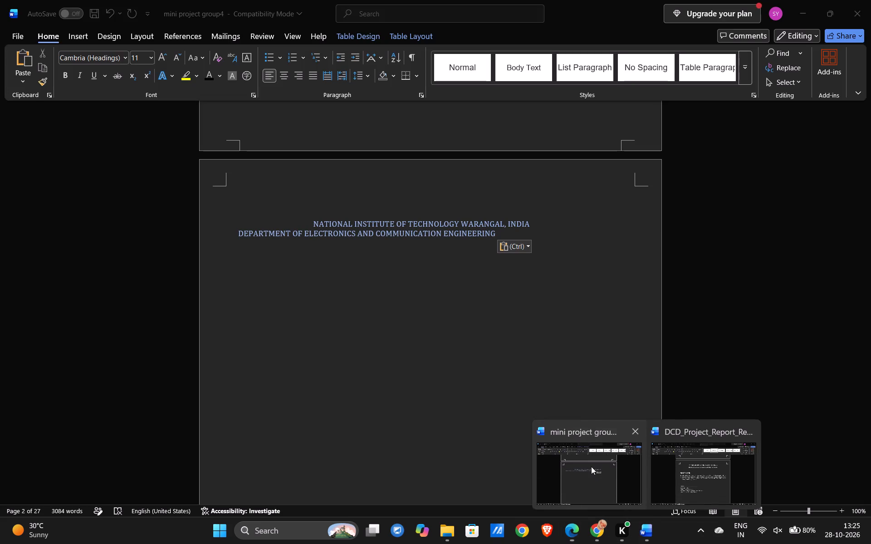
pyautogui.click(462, 221)
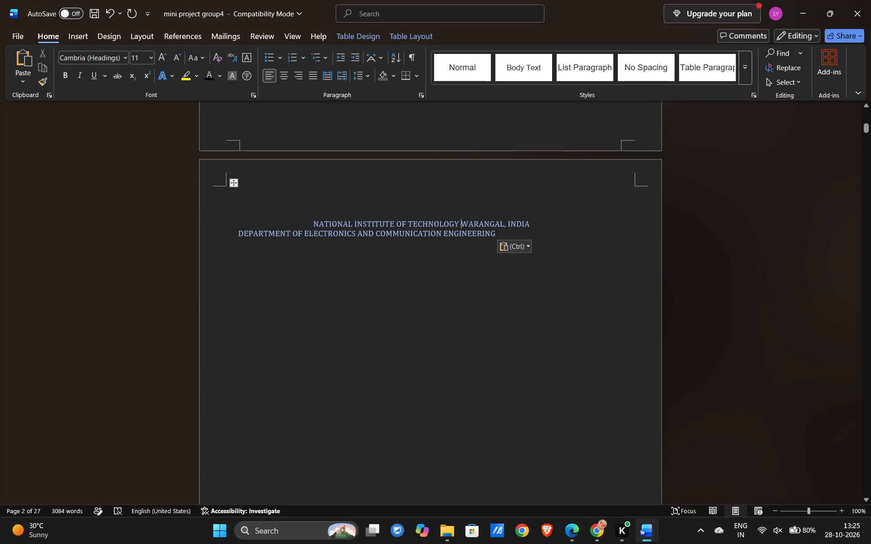
pyautogui.press('Return')
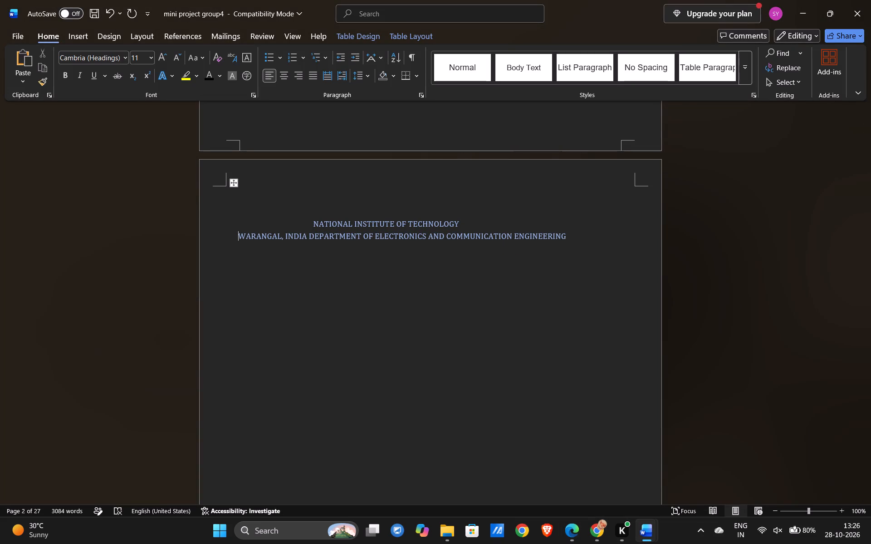
pyautogui.click(308, 237)
pyautogui.press('Return')
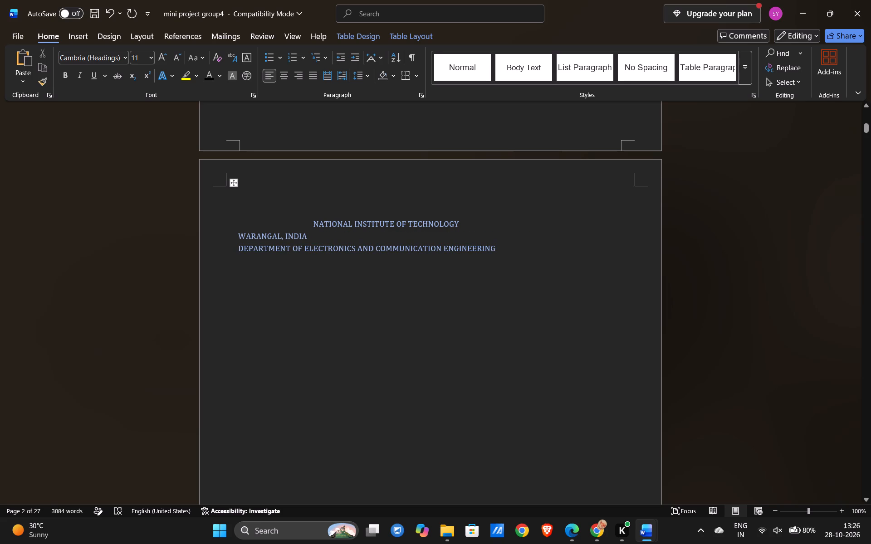
# Set the font size of the "NATIONAL INSTITUTE OF TECHNOLOGY" line to 16.
pyautogui.moveTo(312, 223); pyautogui.dragTo(407, 230)
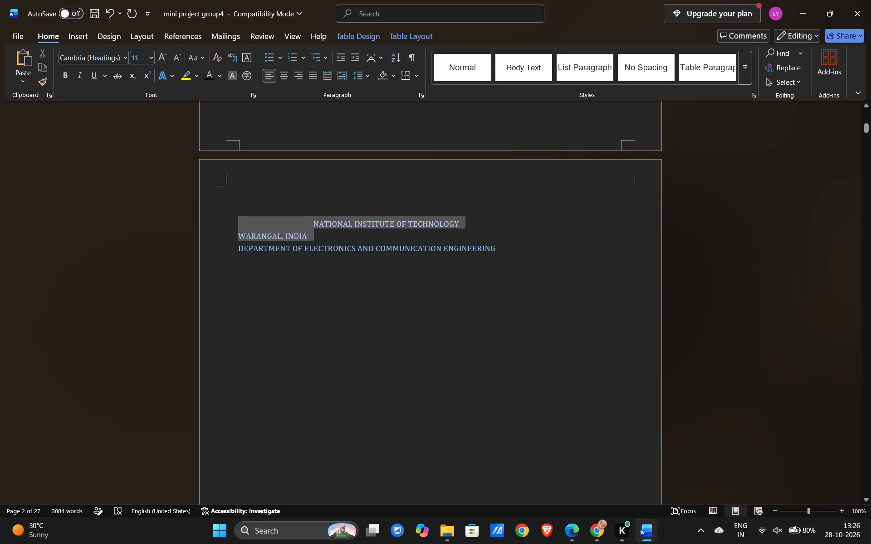
pyautogui.moveTo(407, 230); pyautogui.dragTo(457, 227)
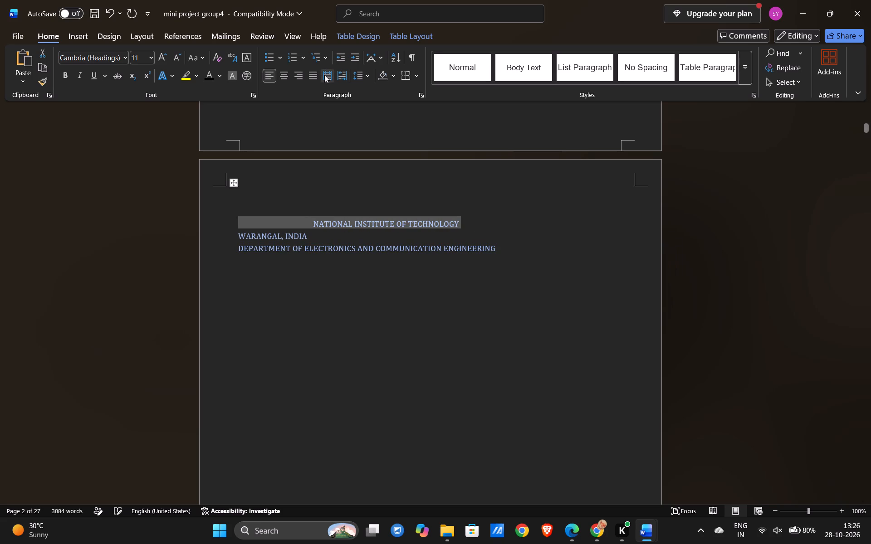
pyautogui.click(148, 59)
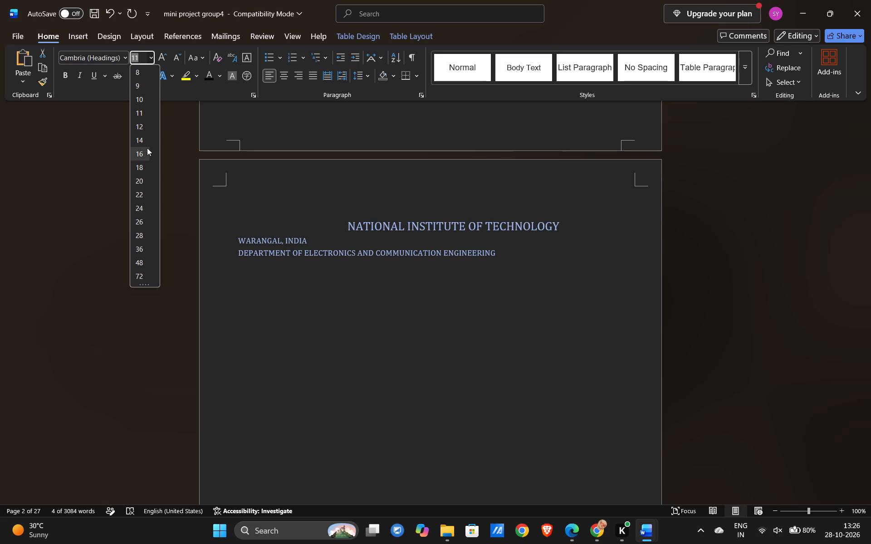
pyautogui.click(147, 148)
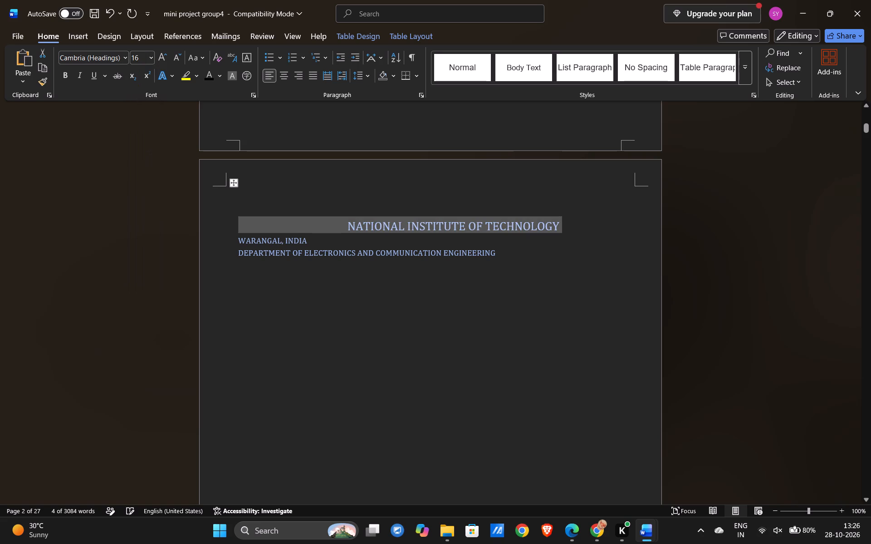
pyautogui.click(347, 225)
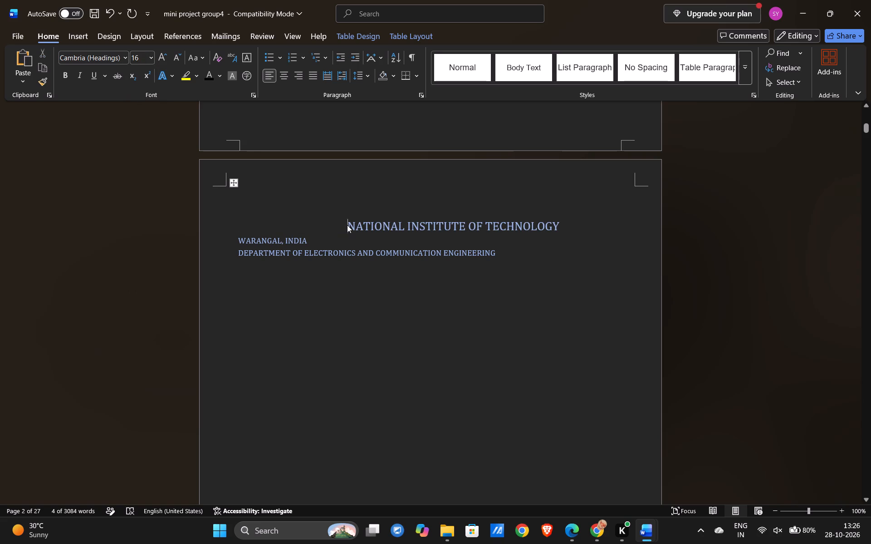
# Remove ten leading spaces before "NATIONAL INSTITUTE OF TECHNOLOGY" so the line sits centred on the certificate page.
pyautogui.press('BackSpace')
pyautogui.press('BackSpace')
pyautogui.press('BackSpace')
pyautogui.press('BackSpace')
pyautogui.press('BackSpace')
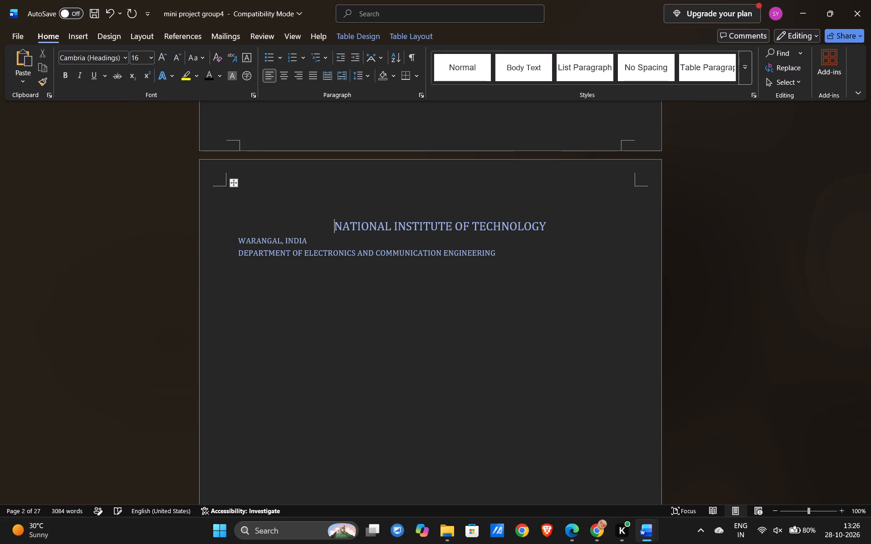
pyautogui.press('BackSpace')
pyautogui.press('BackSpace')
pyautogui.press('BackSpace')
pyautogui.press('BackSpace')
pyautogui.press('BackSpace')
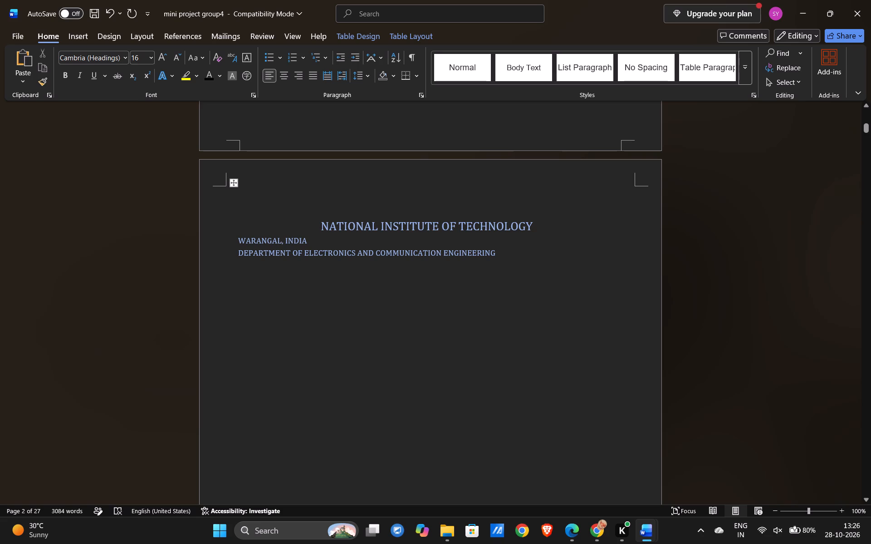
# Move the left border of the table holding the certificate heading slightly outward, towards the page's left margin.
pyautogui.moveTo(238, 239); pyautogui.dragTo(242, 240)
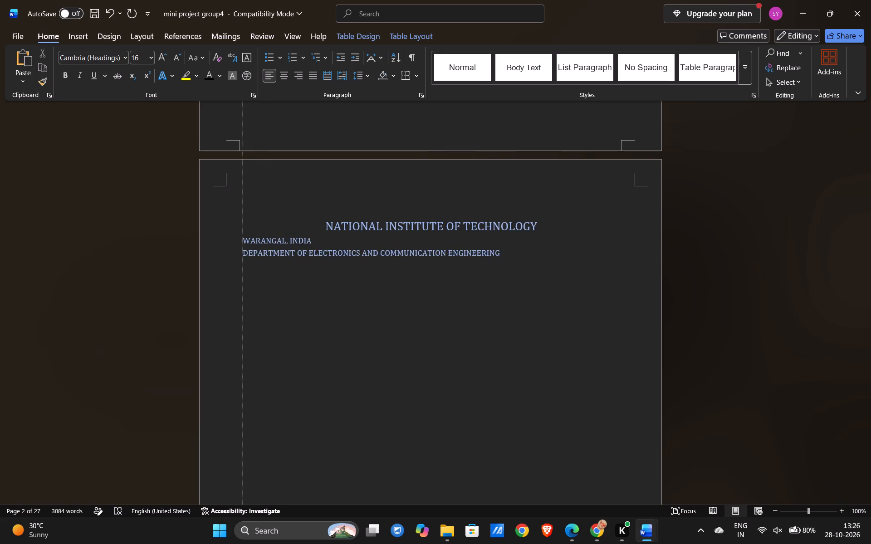
pyautogui.moveTo(242, 240); pyautogui.dragTo(222, 236)
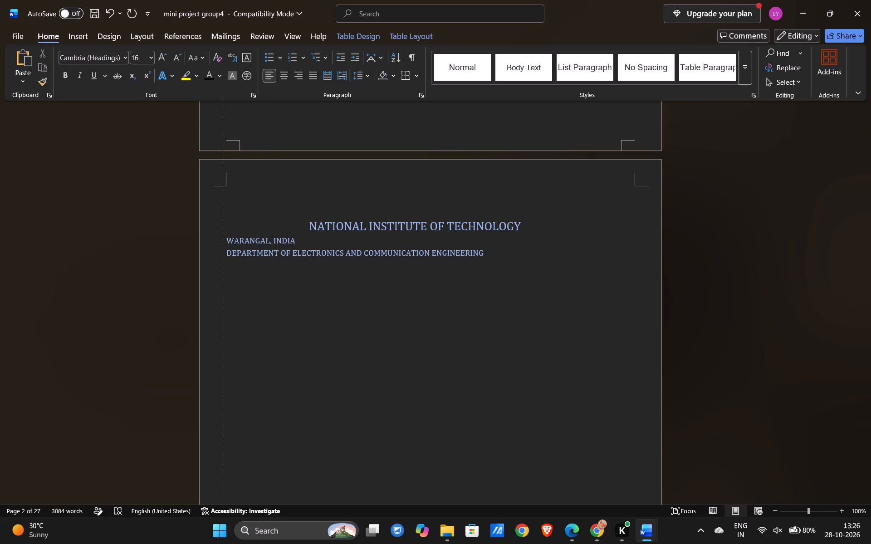
pyautogui.moveTo(222, 236); pyautogui.dragTo(234, 236)
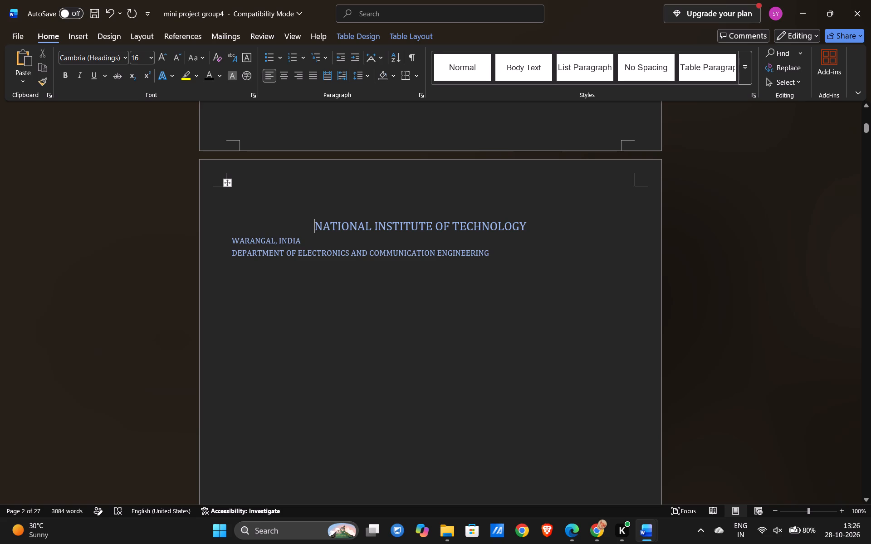
# Indent the "WARANGAL, INDIA" line with leading spaces until it sits roughly centred under the institute name.
pyautogui.click(233, 241)
pyautogui.press('space')
pyautogui.press('space')
pyautogui.press('space')
pyautogui.press('space')
pyautogui.press('space')
pyautogui.press('space')
pyautogui.press('space')
pyautogui.press('space')
pyautogui.press('space')
pyautogui.press('space')
pyautogui.press('space')
pyautogui.press('space')
pyautogui.press('space')
pyautogui.press('space')
pyautogui.press('space')
pyautogui.press('space')
pyautogui.press('space')
pyautogui.press('space')
pyautogui.press('space')
pyautogui.press('space')
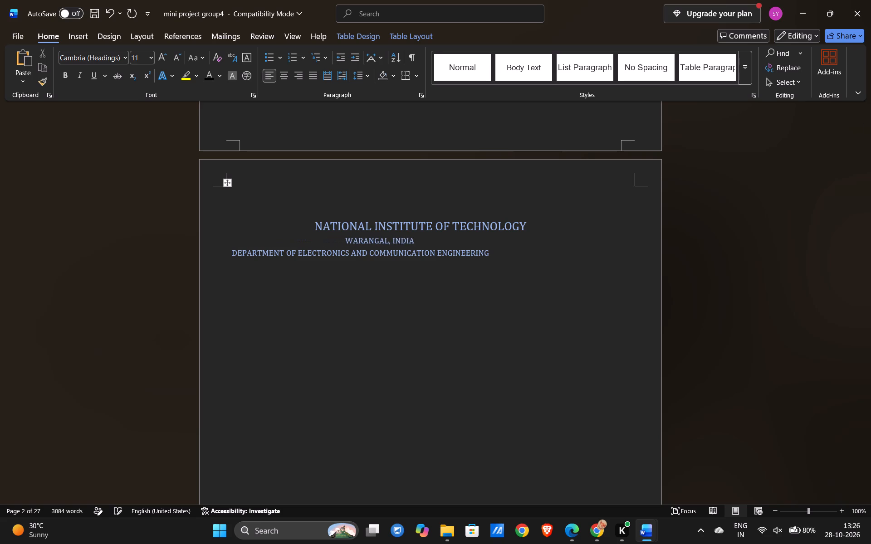
pyautogui.press('space')
pyautogui.press('space')
pyautogui.press('space')
pyautogui.press('space')
pyautogui.press('space')
pyautogui.press('space')
pyautogui.press('space')
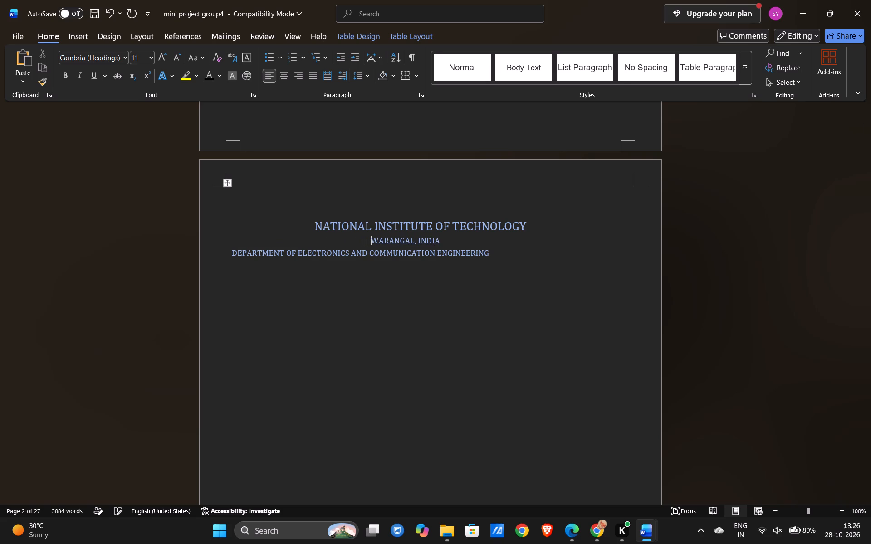
# Set the font size of the whole "WARANGAL, INDIA" line to 16.
pyautogui.moveTo(369, 241); pyautogui.dragTo(369, 242)
pyautogui.moveTo(369, 242); pyautogui.dragTo(431, 237)
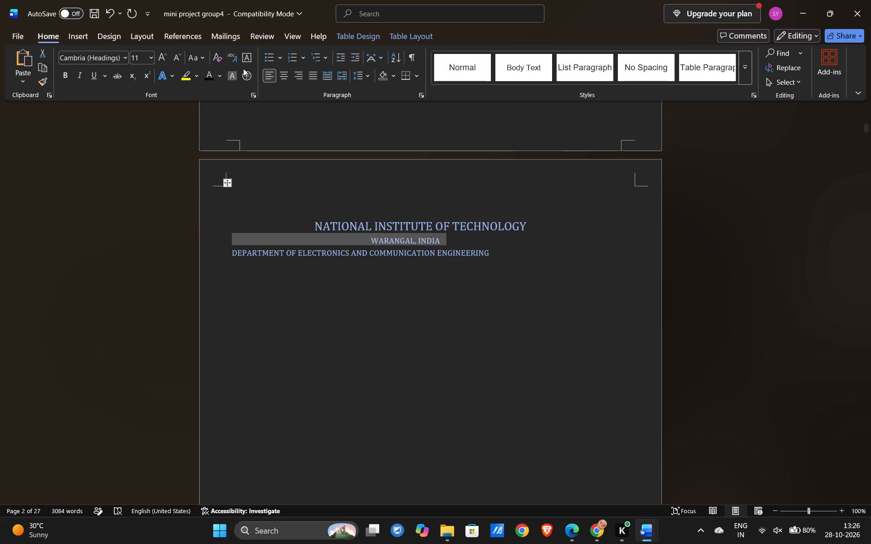
pyautogui.click(150, 56)
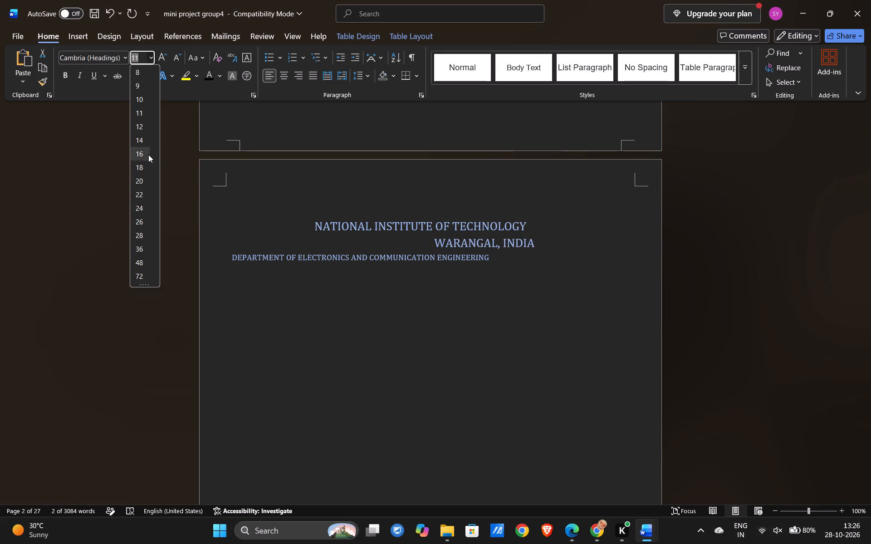
pyautogui.click(146, 153)
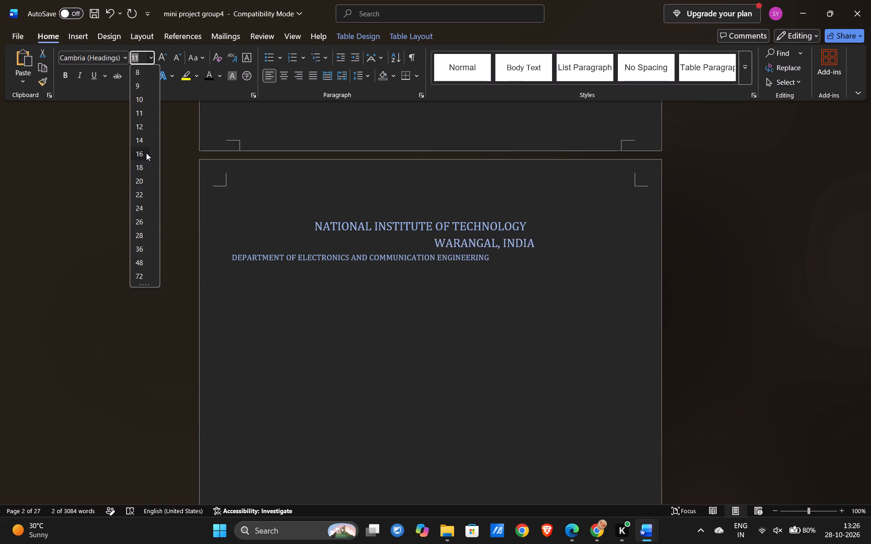
# Remove leading spaces from the enlarged "WARANGAL, INDIA" line until it is centred under the institute name.
pyautogui.click(434, 243)
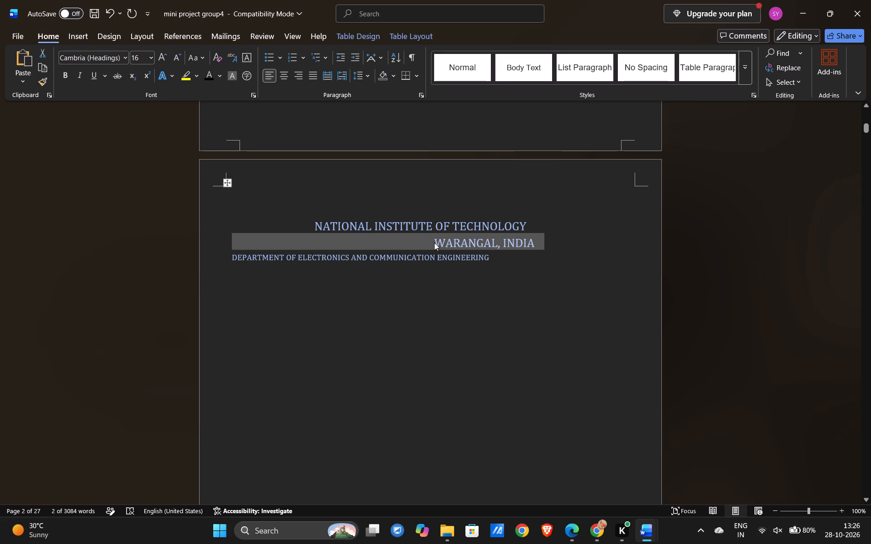
pyautogui.press('BackSpace')
pyautogui.press('BackSpace')
pyautogui.press('BackSpace')
pyautogui.press('BackSpace')
pyautogui.press('BackSpace')
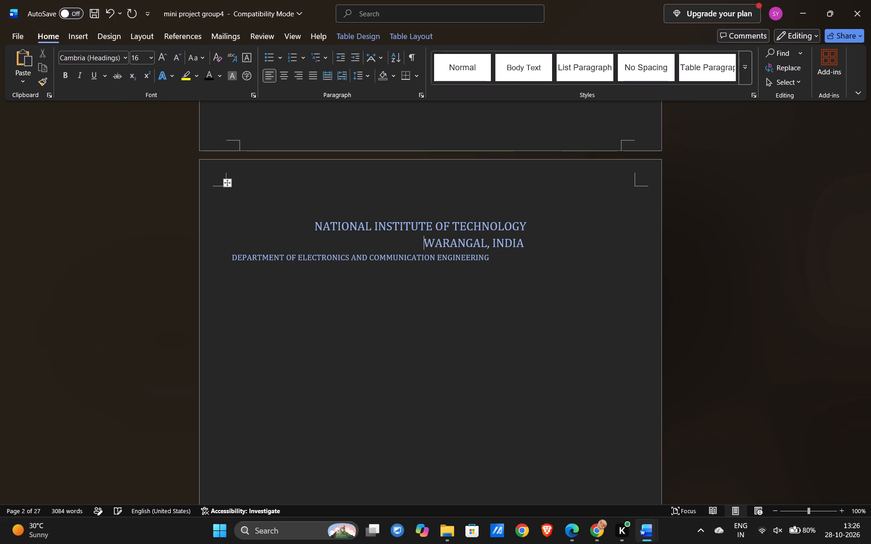
pyautogui.press('BackSpace')
pyautogui.press('BackSpace')
pyautogui.press('BackSpace')
pyautogui.press('BackSpace')
pyautogui.press('BackSpace')
pyautogui.press('BackSpace')
pyautogui.press('BackSpace')
pyautogui.press('BackSpace')
pyautogui.press('BackSpace')
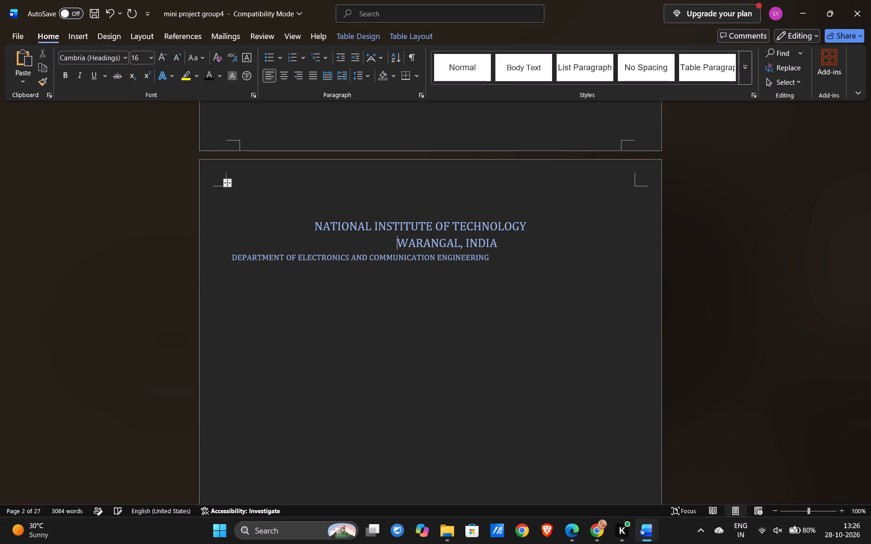
pyautogui.press('BackSpace')
pyautogui.press('BackSpace')
pyautogui.press('BackSpace')
pyautogui.press('BackSpace')
pyautogui.press('BackSpace')
pyautogui.press('BackSpace')
pyautogui.press('BackSpace')
pyautogui.press('BackSpace')
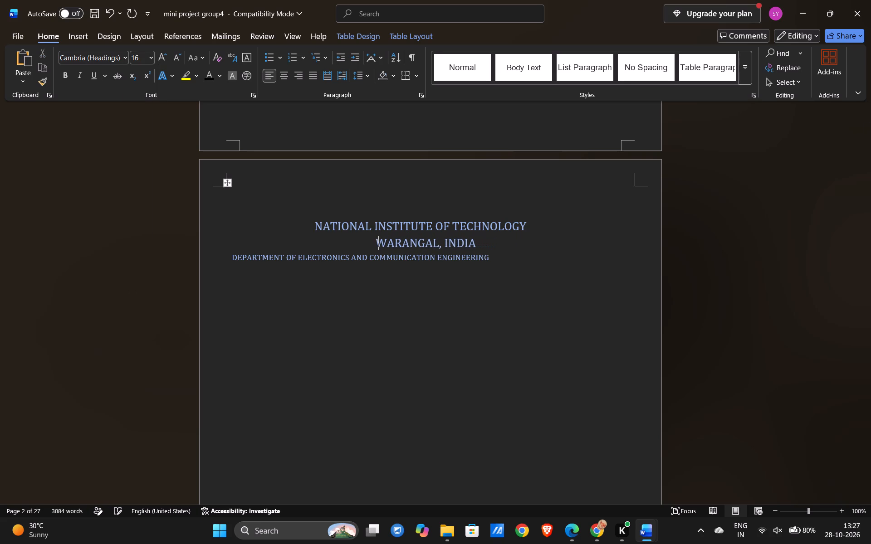
pyautogui.press('BackSpace')
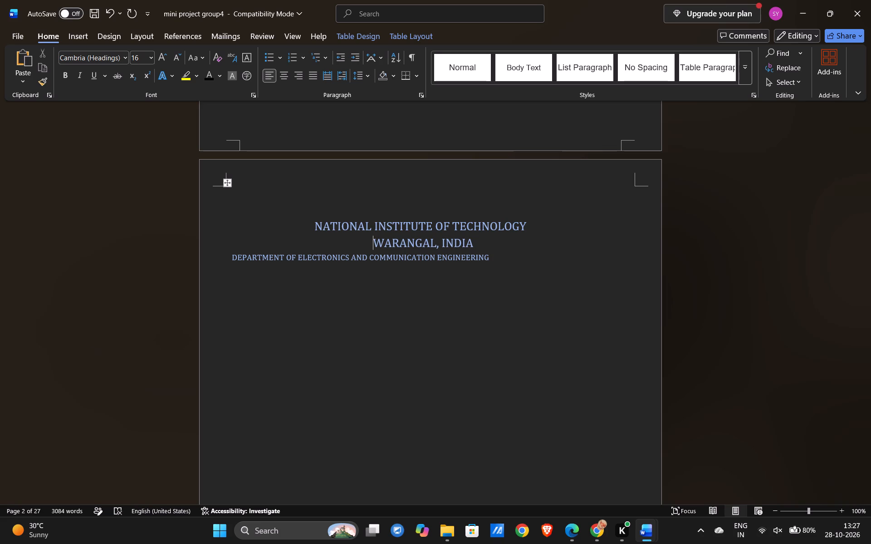
# Insert a blank line between "WARANGAL, INDIA" and the "DEPARTMENT OF ELECTRONICS AND COMMUNICATION ENGINEERING" line.
pyautogui.click(233, 259)
pyautogui.press('Return')
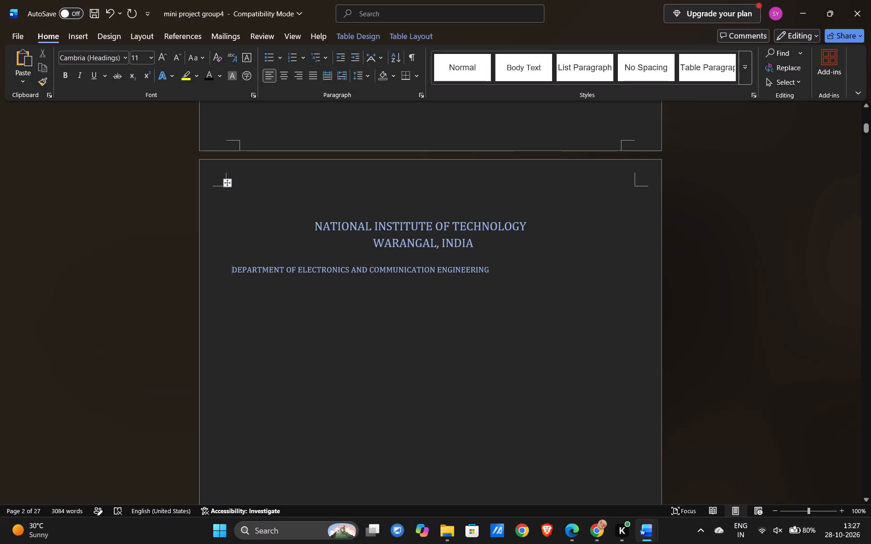
# Set the font size of the entire "DEPARTMENT OF ELECTRONICS AND COMMUNICATION ENGINEERING" line to 14, including its first letter.
pyautogui.moveTo(235, 269); pyautogui.dragTo(468, 266)
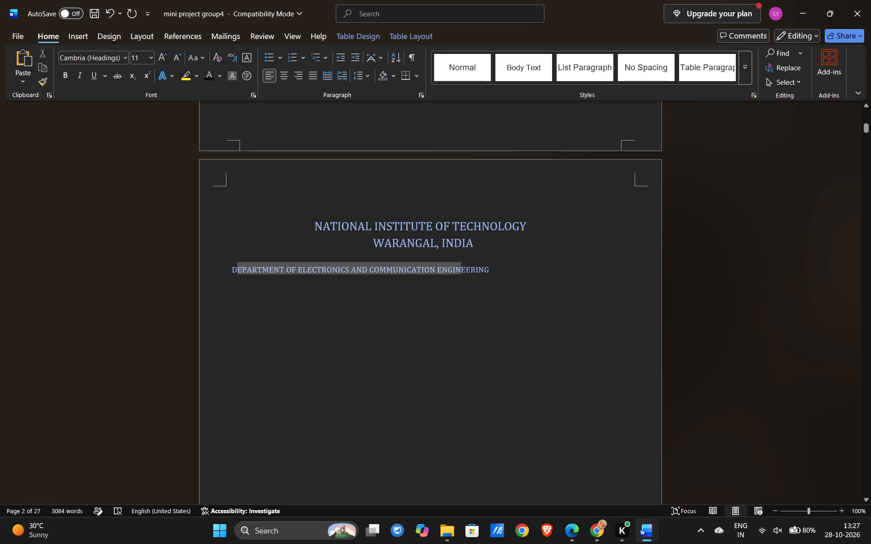
pyautogui.moveTo(468, 266); pyautogui.dragTo(515, 267)
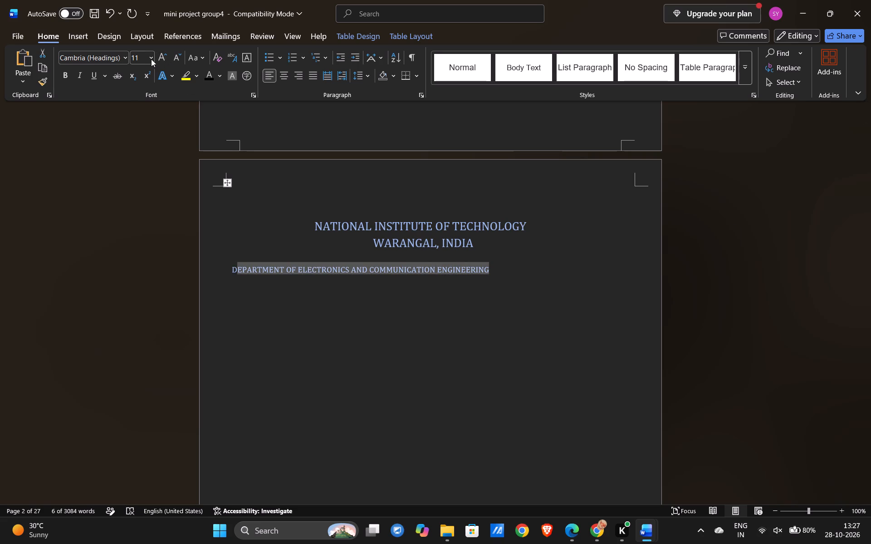
pyautogui.click(151, 59)
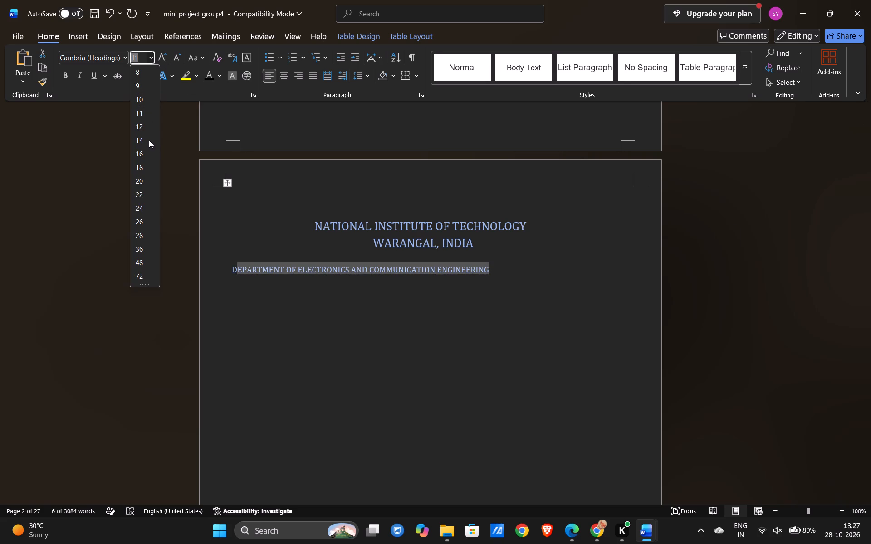
pyautogui.click(139, 140)
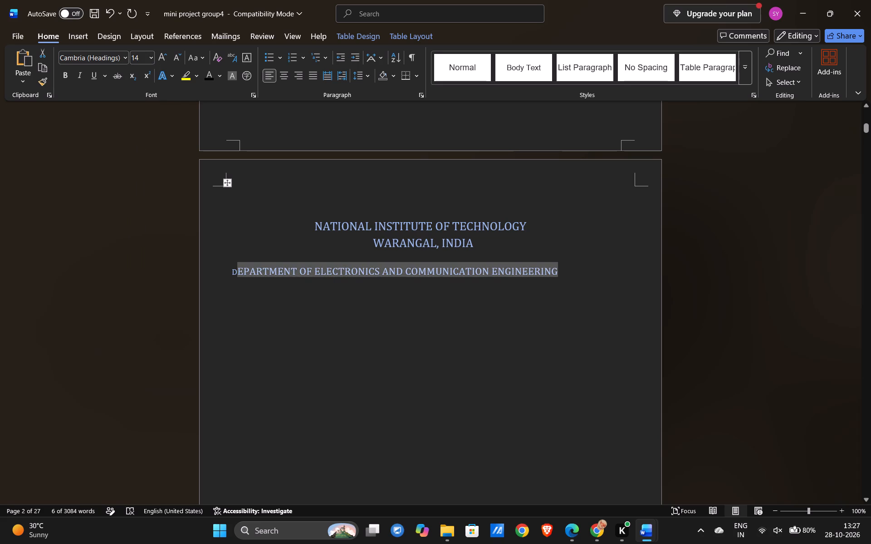
pyautogui.doubleClick(234, 274)
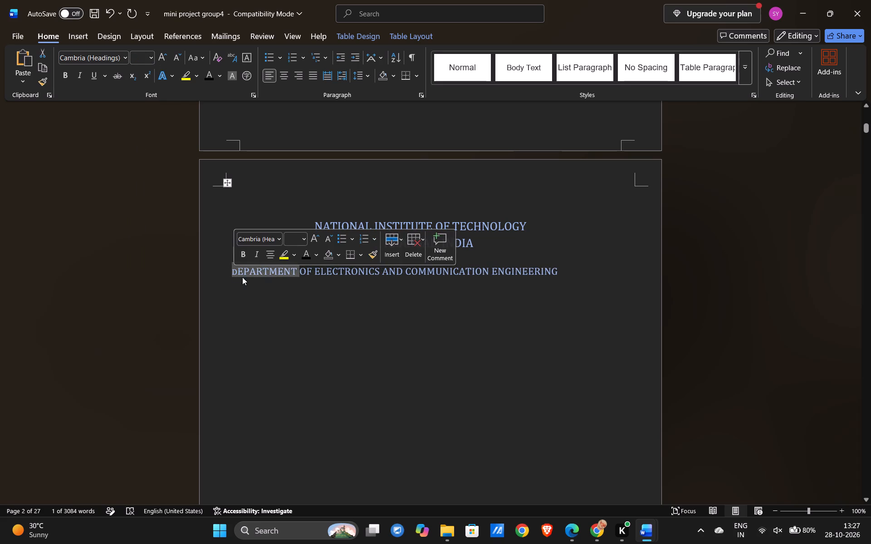
pyautogui.click(151, 58)
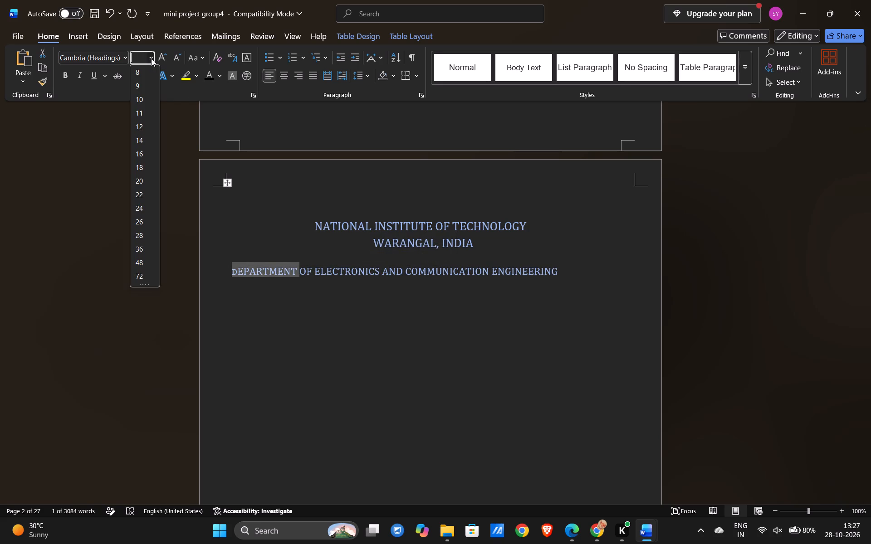
pyautogui.click(142, 142)
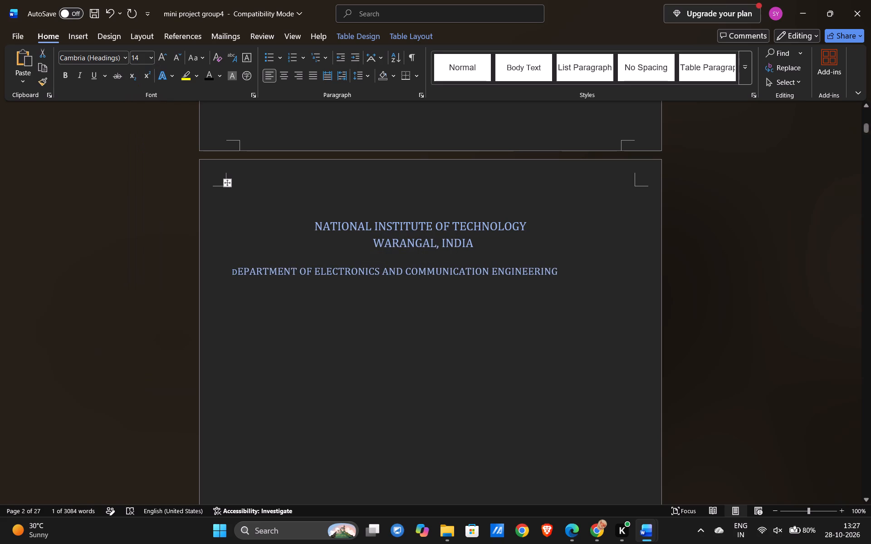
# Indent the department line with leading spaces until "DEPARTMENT OF ELECTRONICS AND COMMUNICATION" is centred under the place line.
pyautogui.click(230, 268)
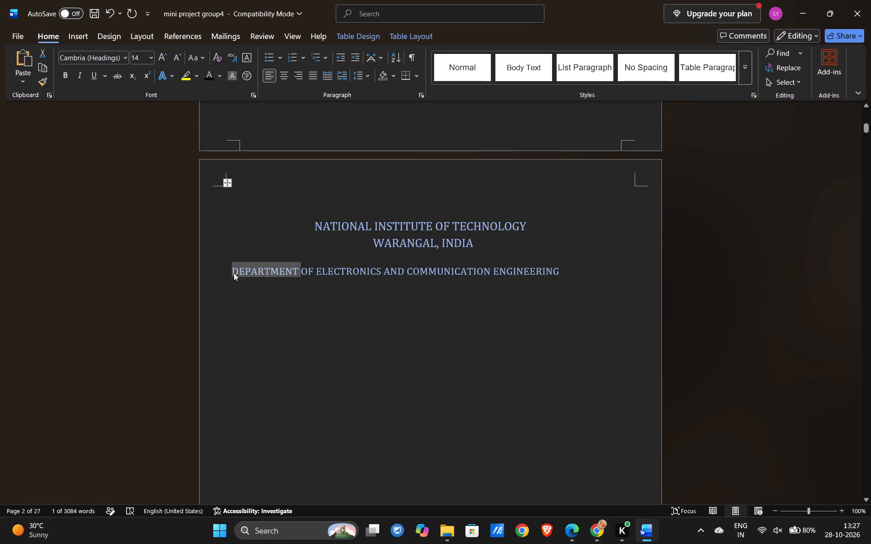
pyautogui.click(233, 272)
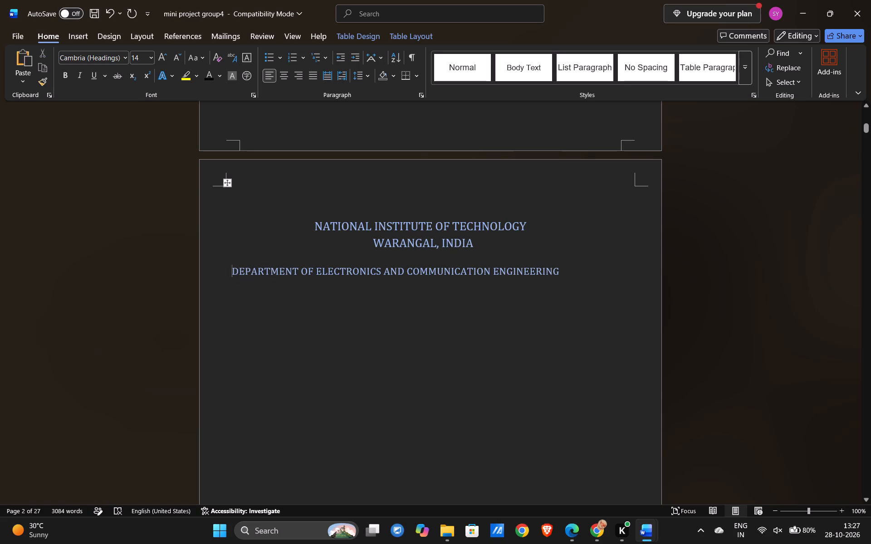
pyautogui.press('space')
pyautogui.press('space')
pyautogui.press('space')
pyautogui.press('space')
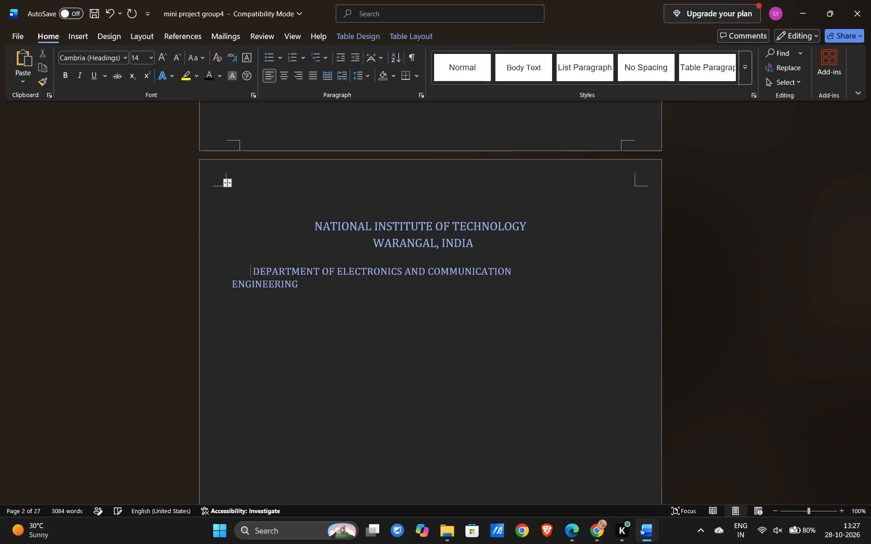
pyautogui.press('space')
pyautogui.press('space')
pyautogui.press('space')
pyautogui.press('space')
pyautogui.press('space')
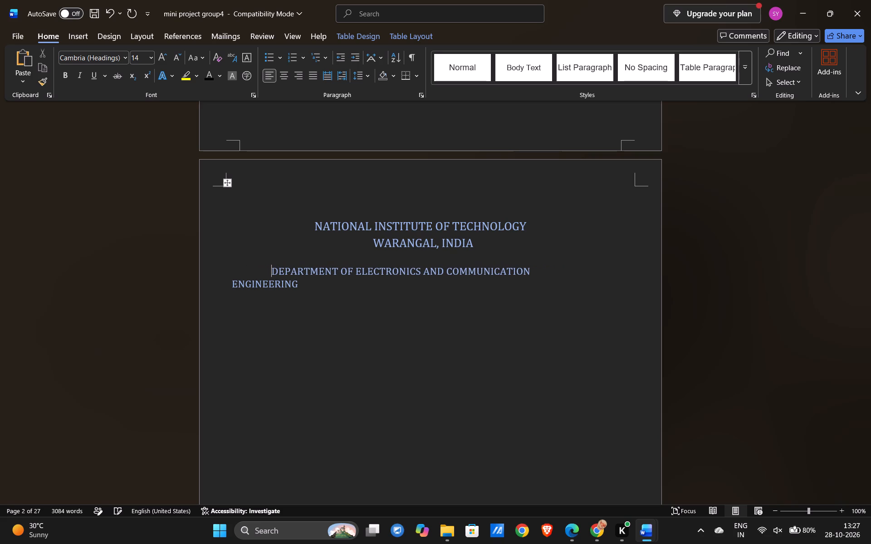
pyautogui.press('space')
pyautogui.press('space')
pyautogui.press('space')
pyautogui.press('space')
pyautogui.press('space')
pyautogui.press('space')
pyautogui.press('space')
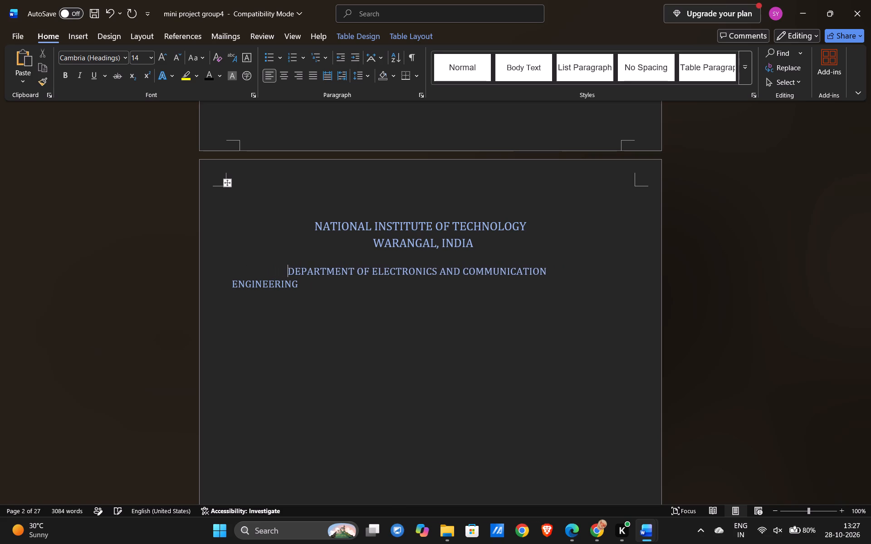
pyautogui.press('space')
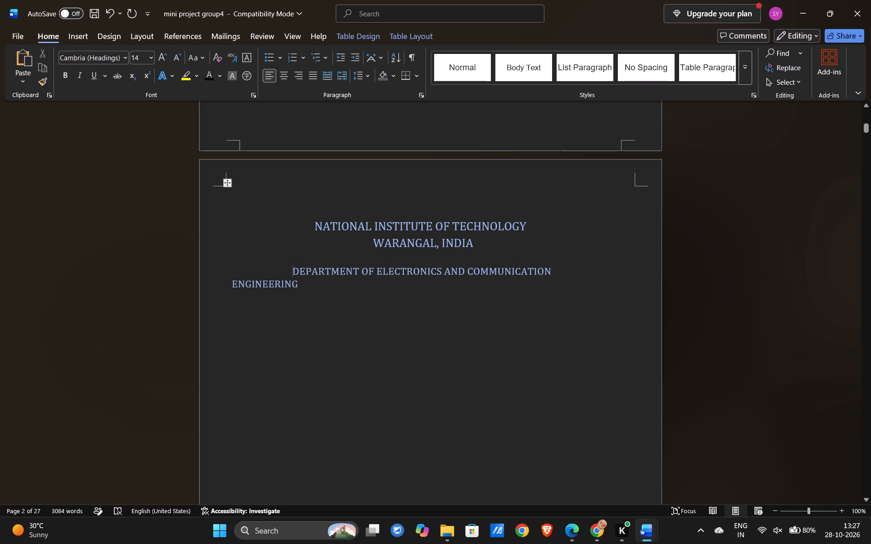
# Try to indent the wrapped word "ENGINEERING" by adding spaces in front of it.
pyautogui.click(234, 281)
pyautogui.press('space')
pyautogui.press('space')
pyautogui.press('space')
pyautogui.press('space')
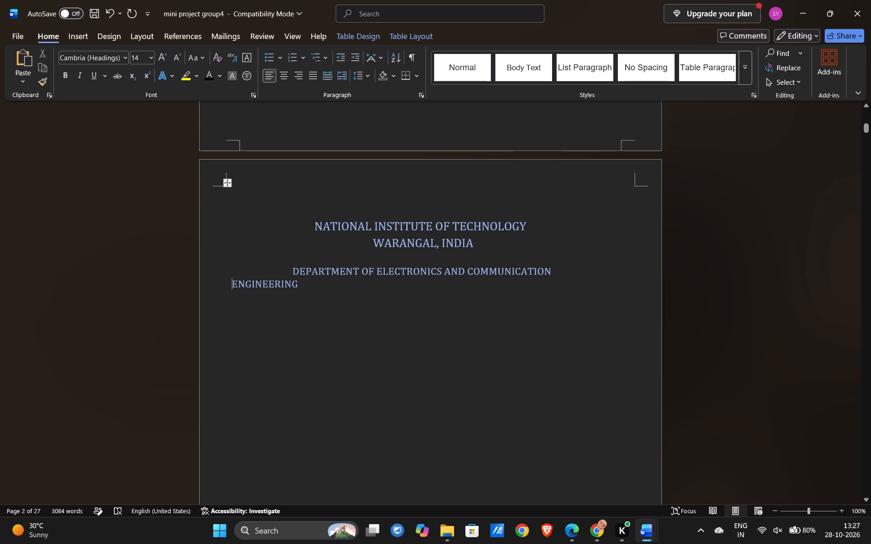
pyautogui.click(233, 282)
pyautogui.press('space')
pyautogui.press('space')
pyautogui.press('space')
# Delete the wrapped word "ENGINEERING" from the end of the department line on the certificate page.
pyautogui.click(298, 282)
pyautogui.press('BackSpace')
pyautogui.press('BackSpace')
pyautogui.press('BackSpace')
pyautogui.press('BackSpace')
pyautogui.press('BackSpace')
pyautogui.press('BackSpace')
pyautogui.press('BackSpace')
pyautogui.press('BackSpace')
pyautogui.press('BackSpace')
pyautogui.press('BackSpace')
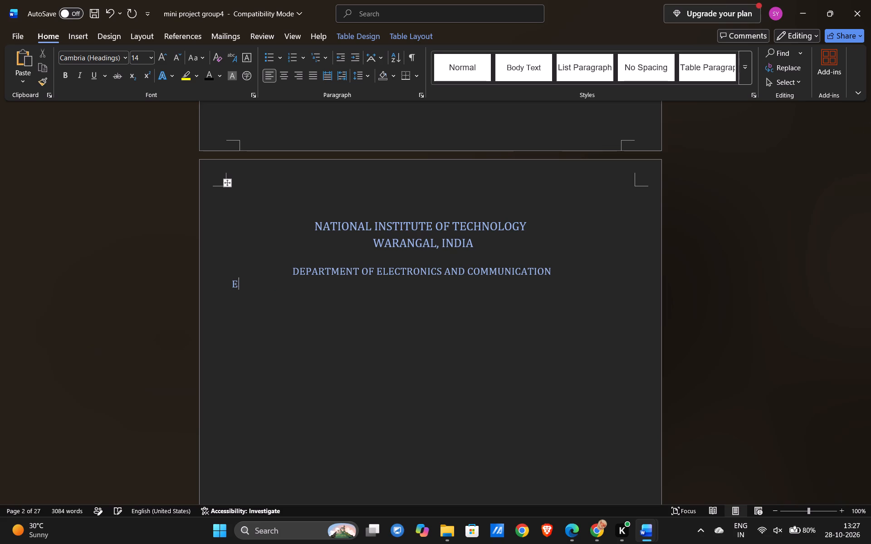
pyautogui.press('BackSpace')
# Enter "ENGINEERING" on the separate line below the department line, indented with leading spaces toward the centre.
pyautogui.press('space')
pyautogui.press('space')
pyautogui.press('space')
pyautogui.press('space')
pyautogui.click(333, 286)
pyautogui.press('space')
pyautogui.press('space')
pyautogui.press('space')
pyautogui.press('space')
pyautogui.press('space')
pyautogui.press('space')
pyautogui.press('space')
pyautogui.press('space')
pyautogui.press('space')
pyautogui.press('space')
pyautogui.press('space')
pyautogui.press('space')
pyautogui.press('space')
pyautogui.press('space')
pyautogui.press('space')
pyautogui.press('space')
pyautogui.press('space')
pyautogui.press('space')
pyautogui.press('space')
pyautogui.press('space')
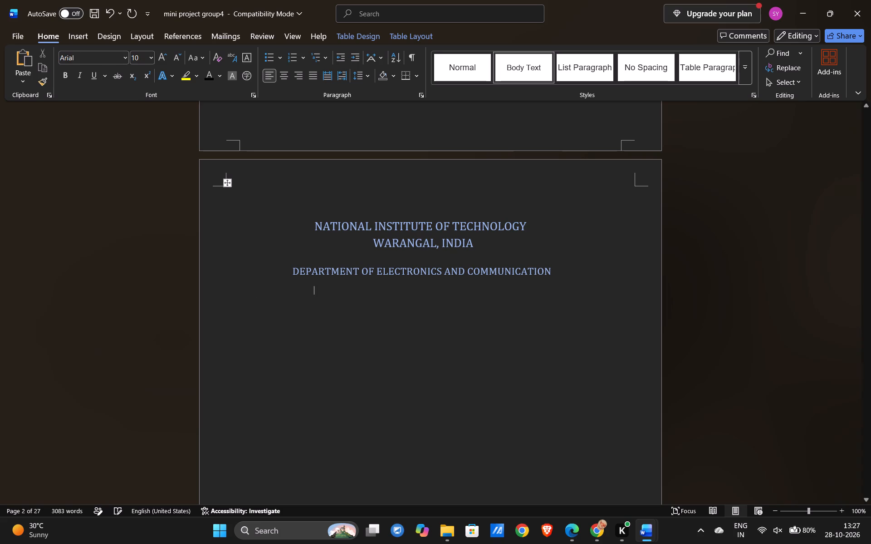
pyautogui.press('space')
pyautogui.press('space')
pyautogui.press('space')
pyautogui.press('space')
pyautogui.press('space')
pyautogui.press('space')
pyautogui.press('space')
pyautogui.press('space')
pyautogui.press('space')
pyautogui.press('space')
pyautogui.press('space')
pyautogui.press('space')
pyautogui.press('space')
pyautogui.press('space')
pyautogui.press('space')
pyautogui.press('space')
pyautogui.press('space')
pyautogui.press('space')
pyautogui.press('space')
pyautogui.press('space')
pyautogui.press('space')
pyautogui.write('ENGINEERING')
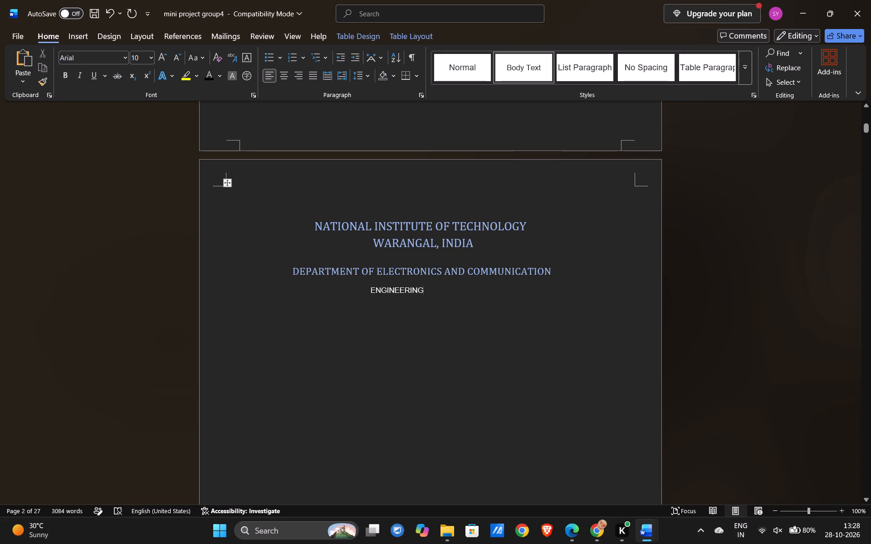
# Set the font size of the newly entered "ENGINEERING" line to 14.
pyautogui.moveTo(370, 287); pyautogui.dragTo(418, 305)
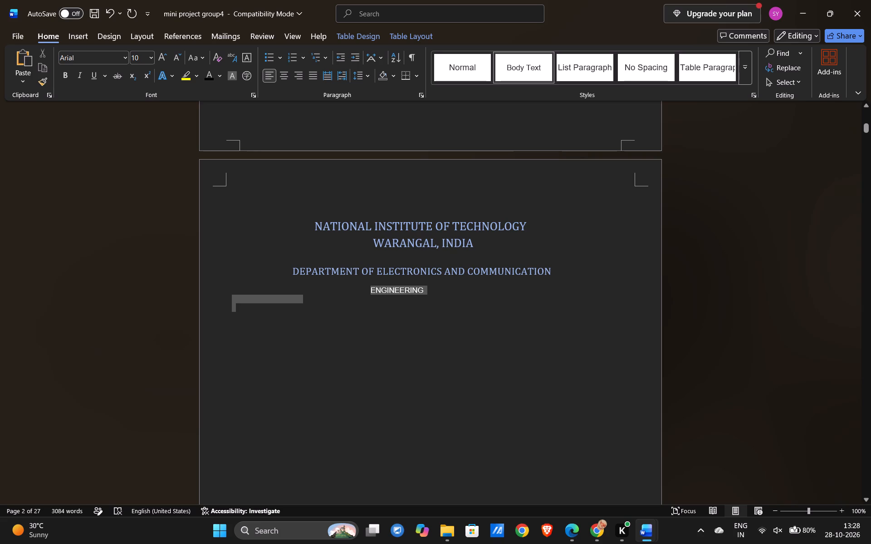
pyautogui.moveTo(418, 305); pyautogui.dragTo(419, 305)
pyautogui.click(148, 63)
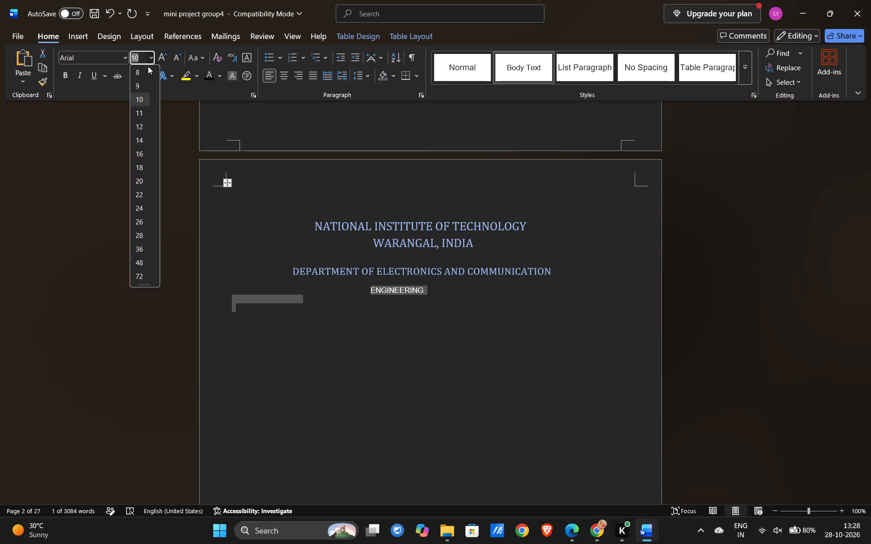
pyautogui.click(142, 138)
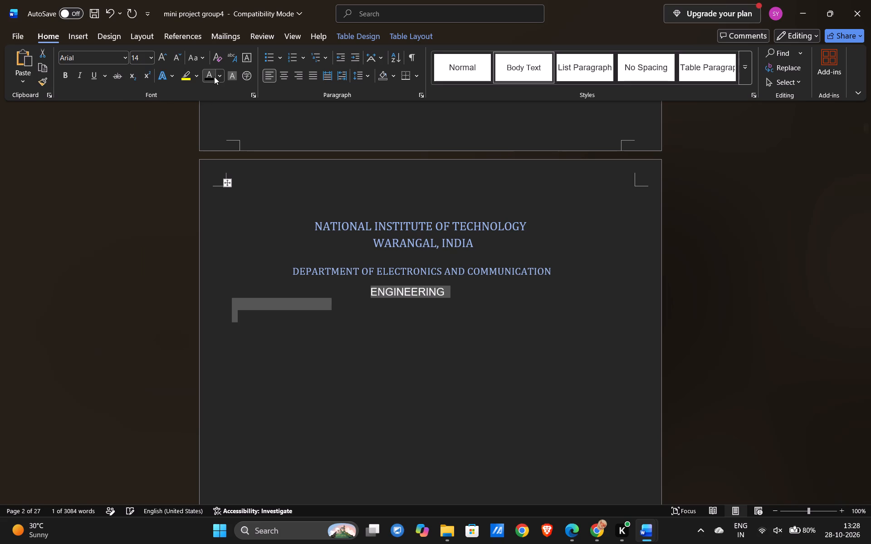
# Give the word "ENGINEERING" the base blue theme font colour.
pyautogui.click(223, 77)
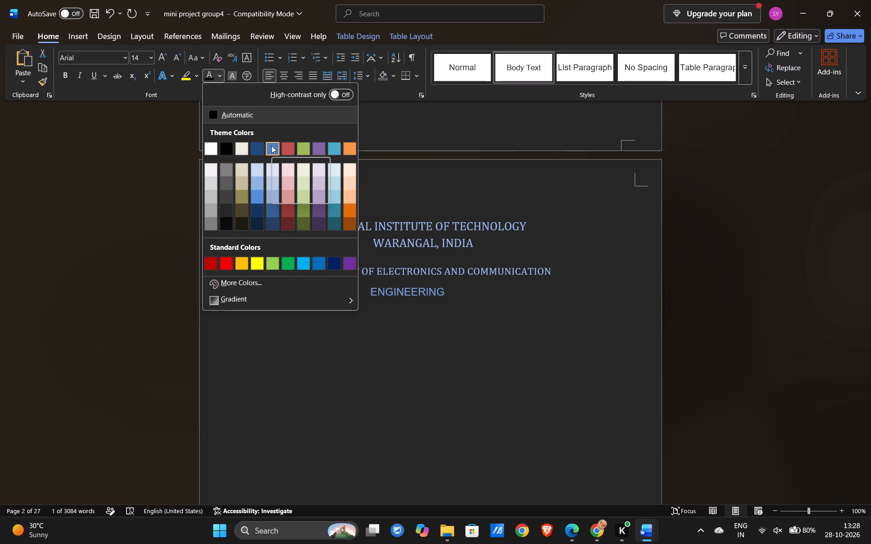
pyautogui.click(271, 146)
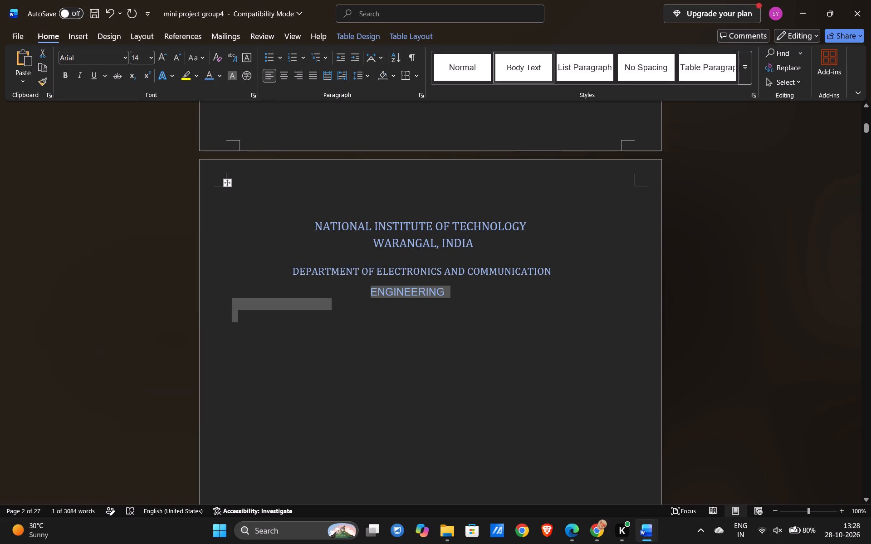
# Add three more leading spaces before "ENGINEERING" to bring it closer to the centre of the heading.
pyautogui.click(367, 287)
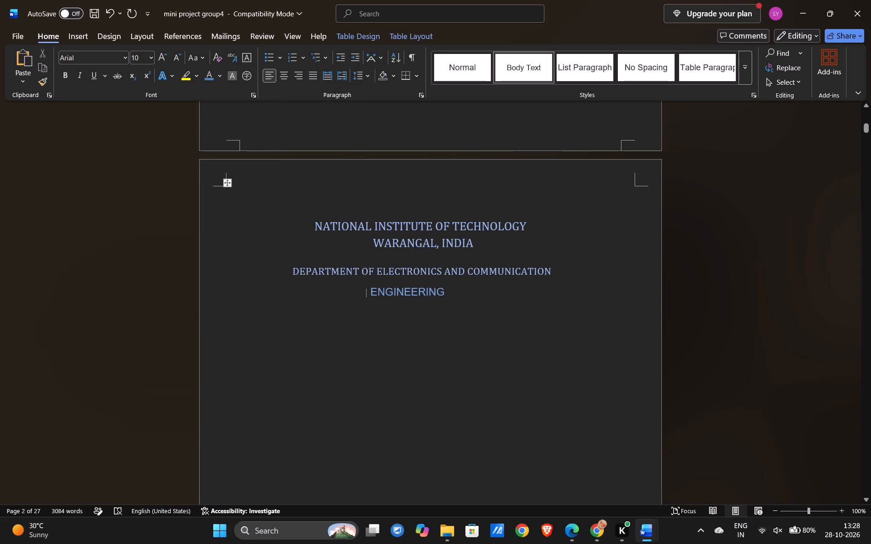
pyautogui.press('space')
pyautogui.press('space')
pyautogui.press('space')
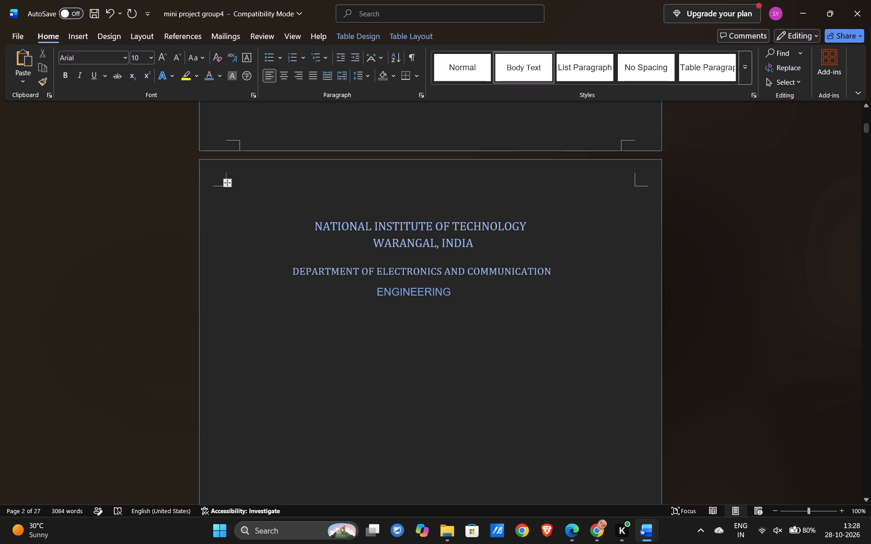
# Check the department line's font colour and apply the same darker blue theme shade to "ENGINEERING".
pyautogui.moveTo(365, 275); pyautogui.dragTo(387, 277)
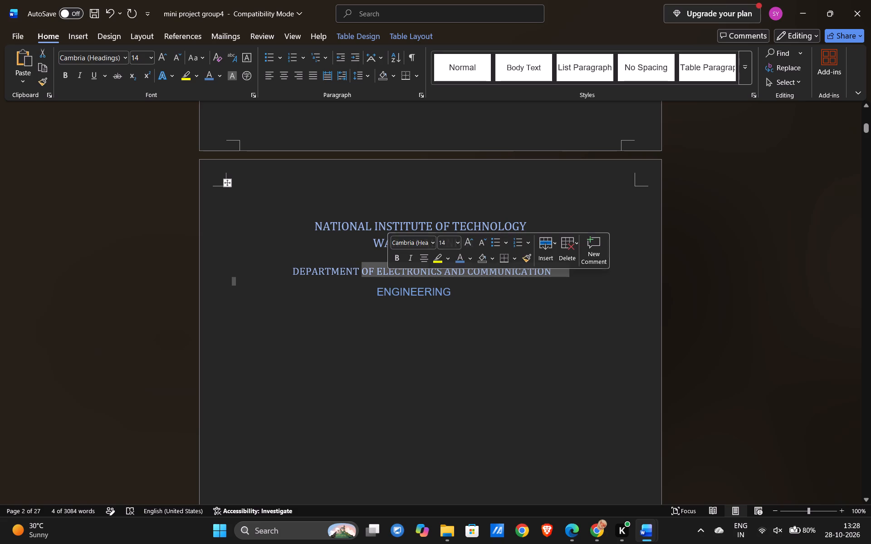
pyautogui.click(219, 76)
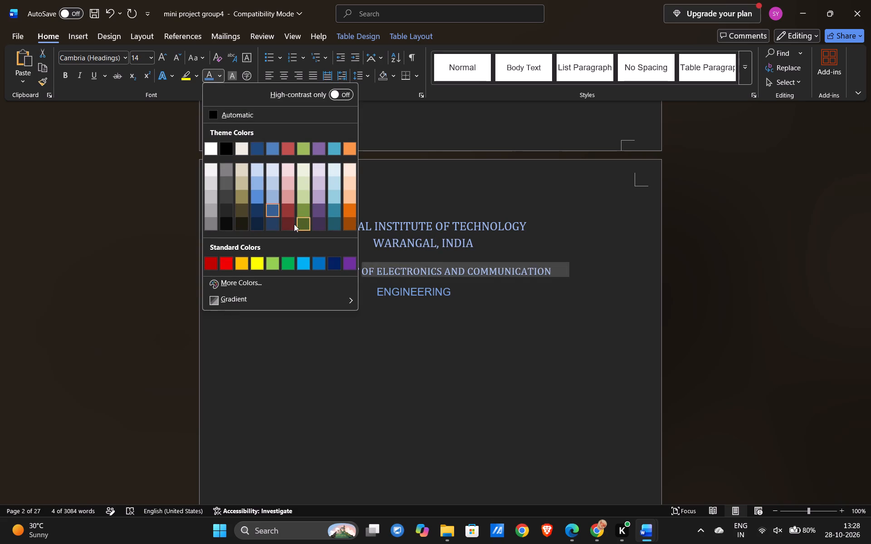
pyautogui.click(301, 343)
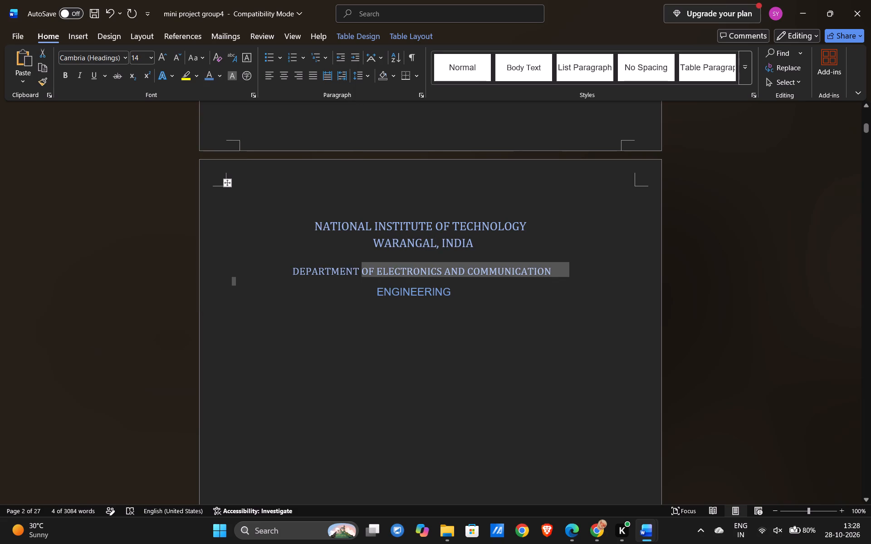
pyautogui.moveTo(377, 287); pyautogui.dragTo(411, 287)
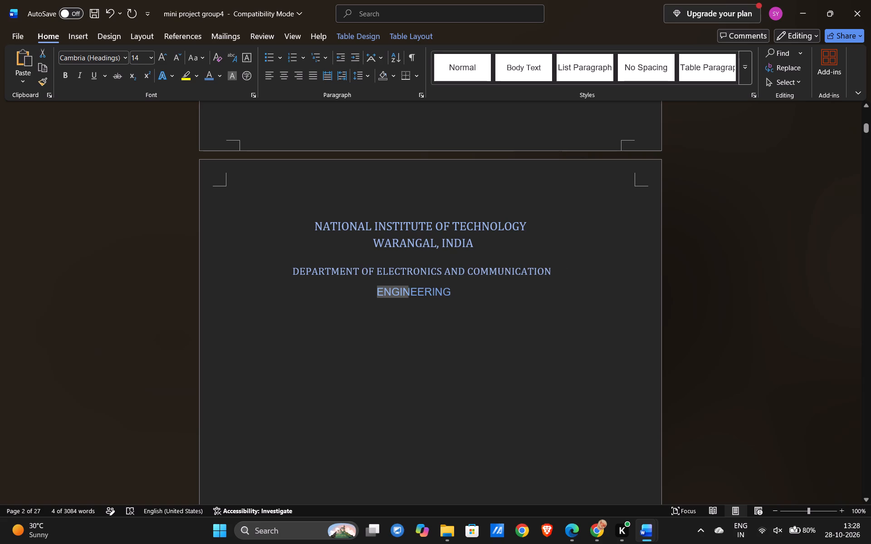
pyautogui.moveTo(411, 287); pyautogui.dragTo(450, 293)
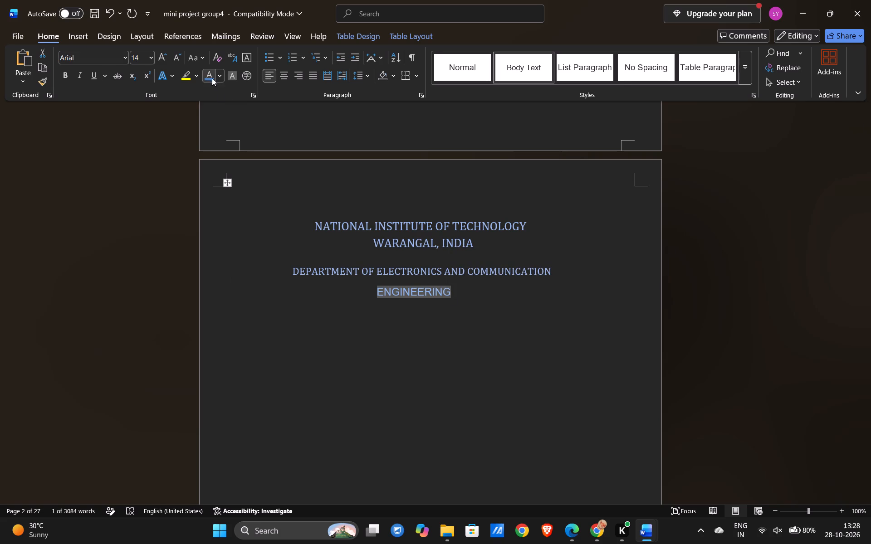
pyautogui.click(220, 72)
pyautogui.click(272, 209)
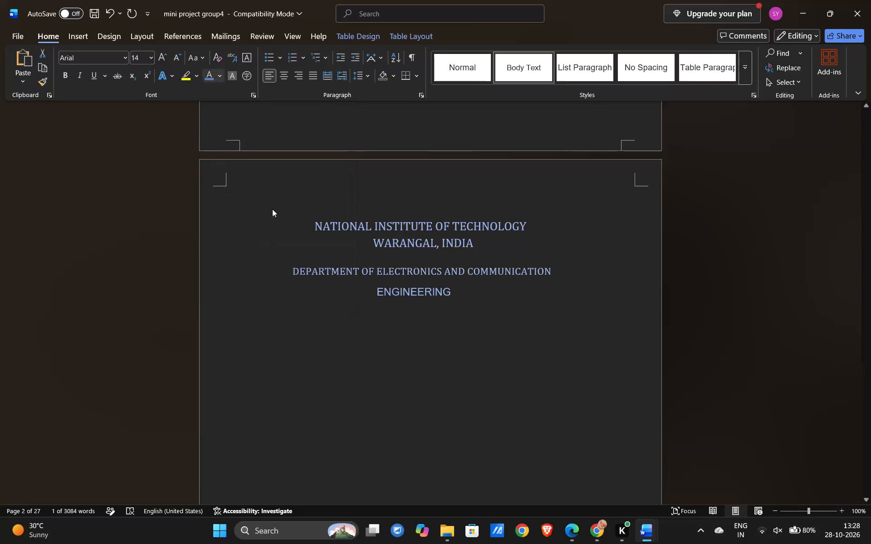
pyautogui.click(371, 300)
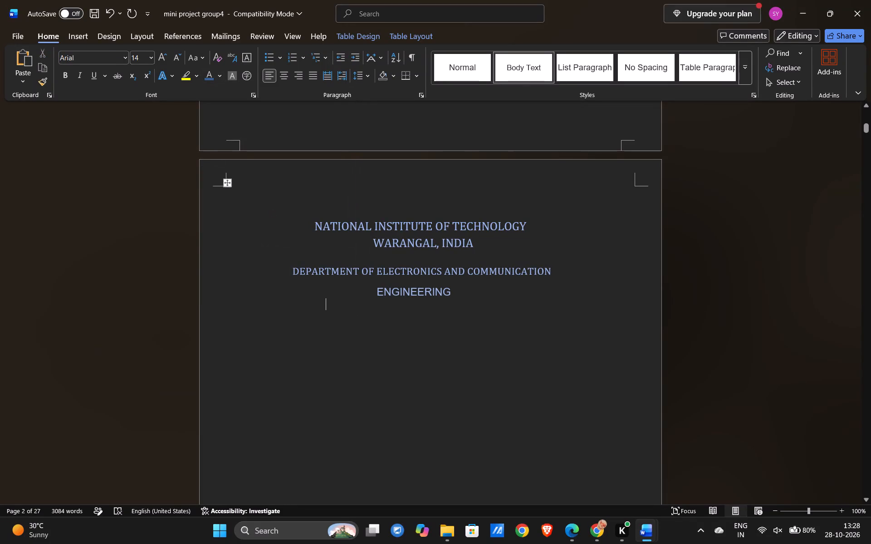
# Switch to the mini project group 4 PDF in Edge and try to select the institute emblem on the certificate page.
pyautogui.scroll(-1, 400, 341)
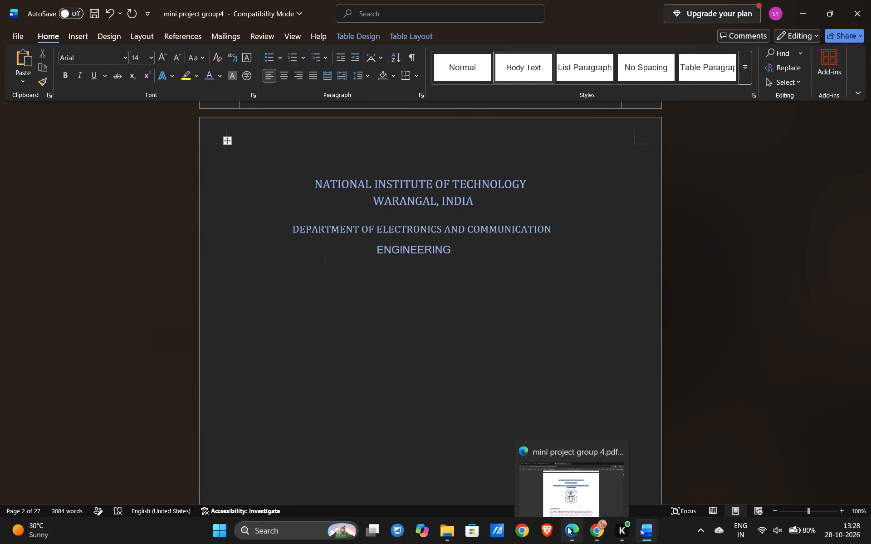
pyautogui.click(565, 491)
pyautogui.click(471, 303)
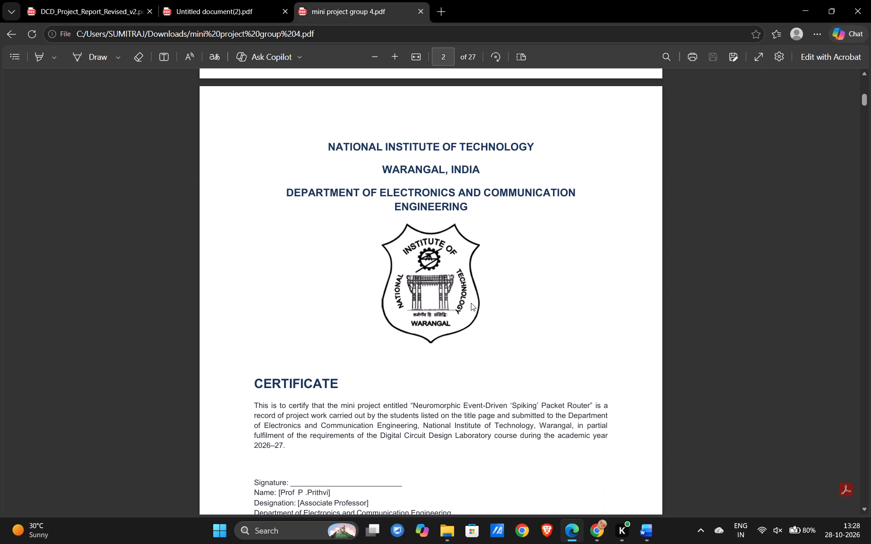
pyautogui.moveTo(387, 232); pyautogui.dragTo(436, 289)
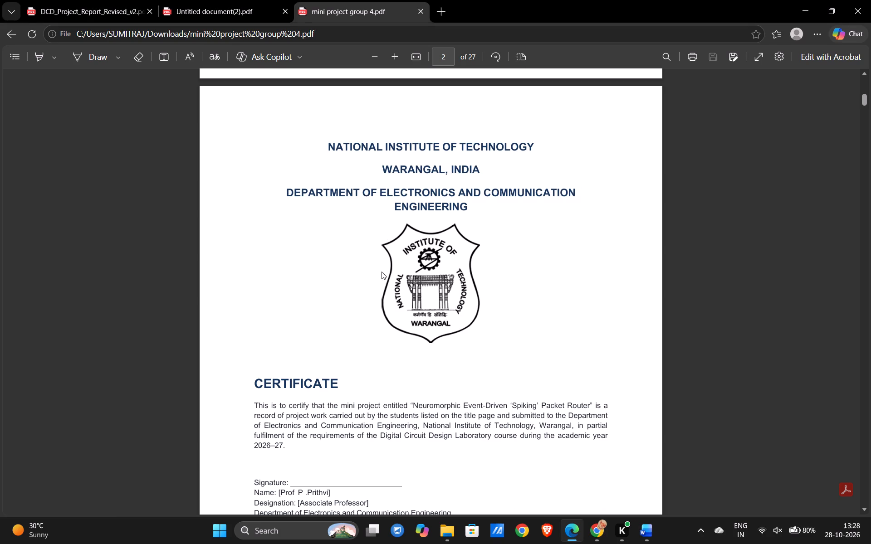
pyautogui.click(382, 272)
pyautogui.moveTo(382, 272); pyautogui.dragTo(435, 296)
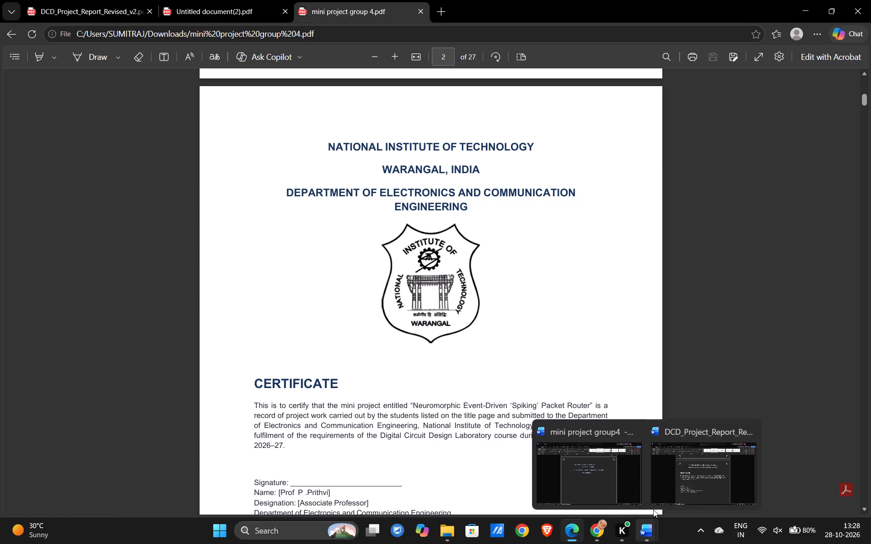
# Switch back to the mini project group4 document in Word and copy the institute emblem from the title page.
pyautogui.click(621, 481)
pyautogui.scroll(5, 543, 333)
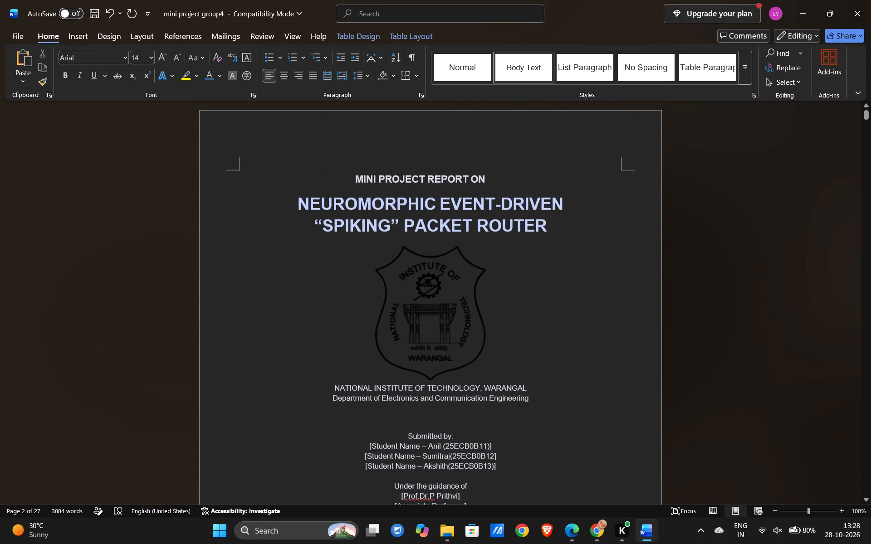
pyautogui.click(457, 317)
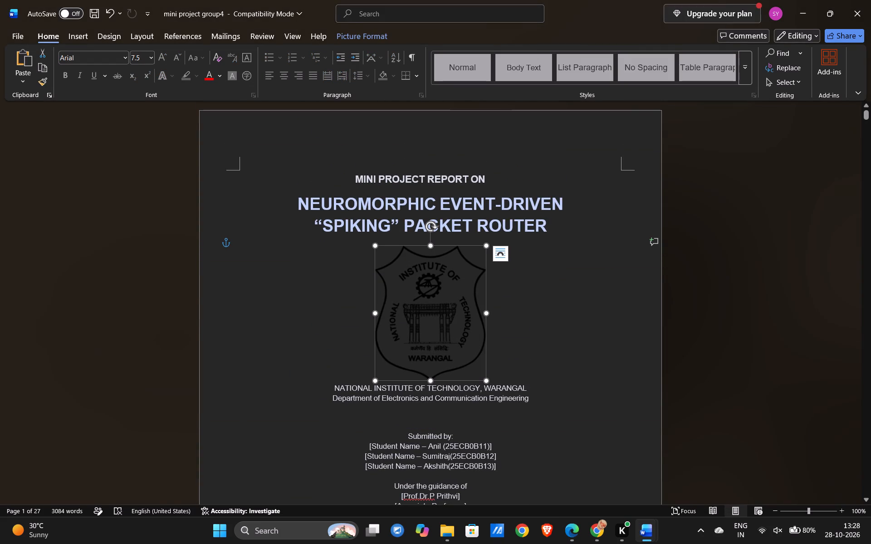
pyautogui.click(459, 292)
pyautogui.hotkey('ctrl', 'c')
# Paste the institute emblem on the certificate page and move it to sit centred beneath the word "ENGINEERING".
pyautogui.scroll(-9, 475, 320)
pyautogui.click(417, 287)
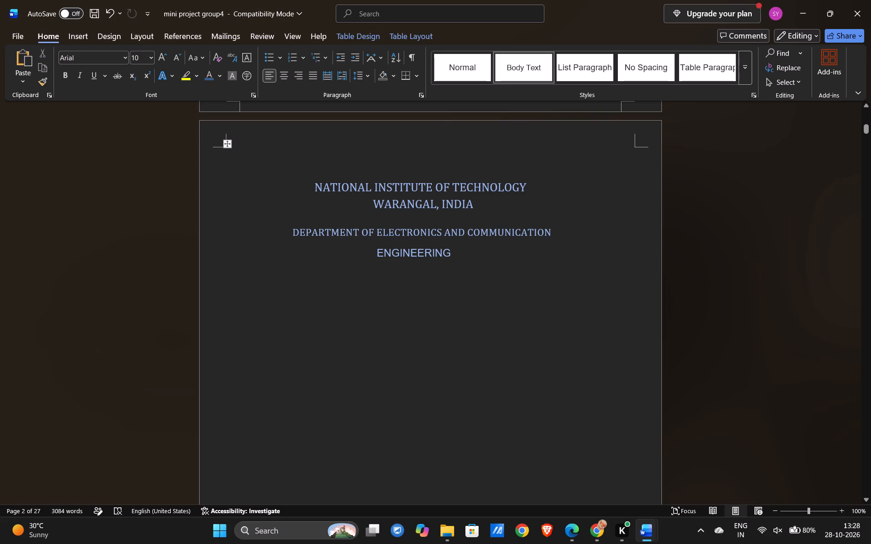
pyautogui.press('space')
pyautogui.press('space')
pyautogui.press('space')
pyautogui.press('space')
pyautogui.press('space')
pyautogui.press('space')
pyautogui.press('space')
pyautogui.press('space')
pyautogui.press('space')
pyautogui.press('space')
pyautogui.press('space')
pyautogui.press('space')
pyautogui.press('space')
pyautogui.press('space')
pyautogui.press('space')
pyautogui.press('space')
pyautogui.press('space')
pyautogui.press('space')
pyautogui.press('space')
pyautogui.press('space')
pyautogui.hotkey('ctrl', 'v')
pyautogui.moveTo(297, 343); pyautogui.dragTo(422, 325)
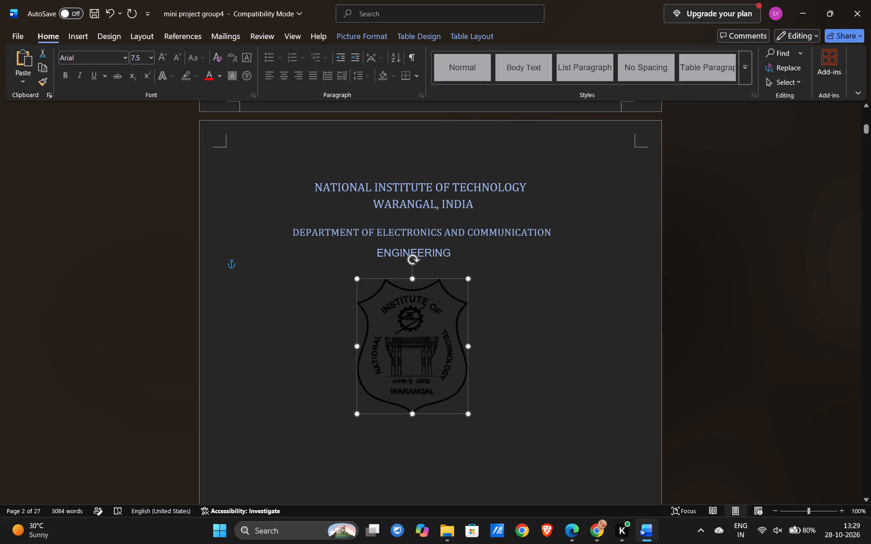
pyautogui.moveTo(422, 325); pyautogui.dragTo(421, 325)
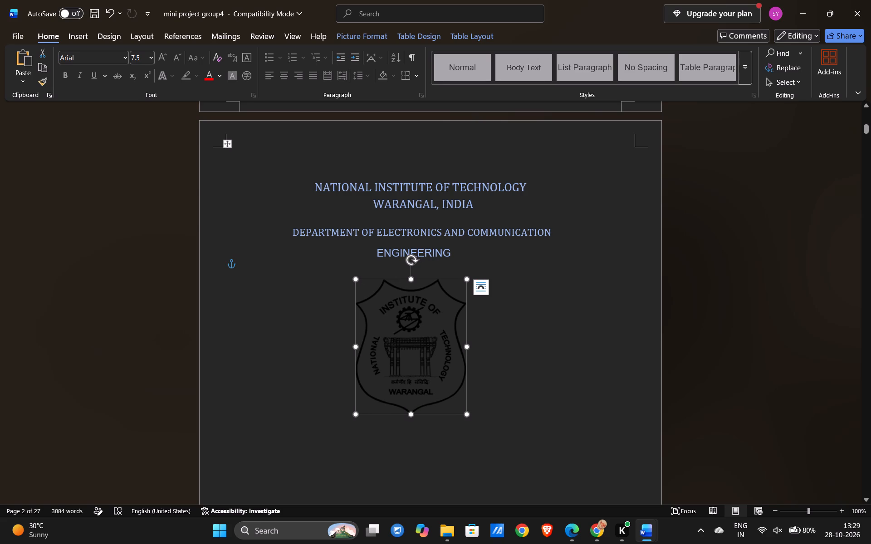
pyautogui.click(516, 330)
# Copy the text from the CERTIFICATE heading through the signatory details in DCD_Project_Report_Revised_v2, and return below the emblem in mini project group4.
pyautogui.scroll(-1, 516, 330)
pyautogui.click(362, 282)
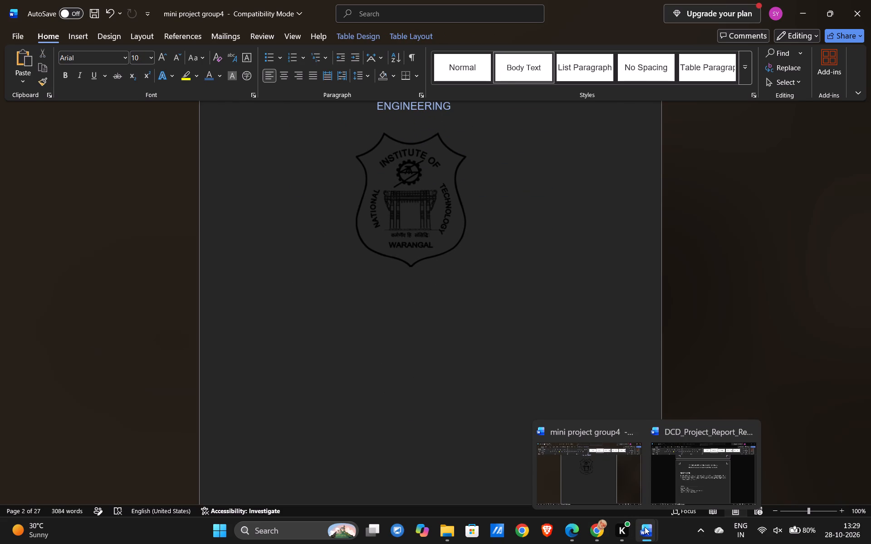
pyautogui.click(662, 494)
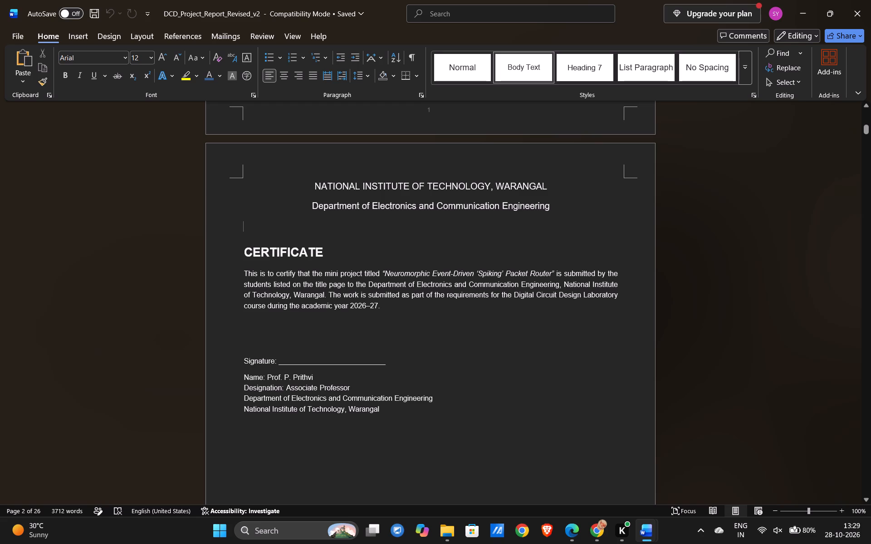
pyautogui.moveTo(243, 252); pyautogui.dragTo(368, 427)
pyautogui.hotkey('ctrl', 'c')
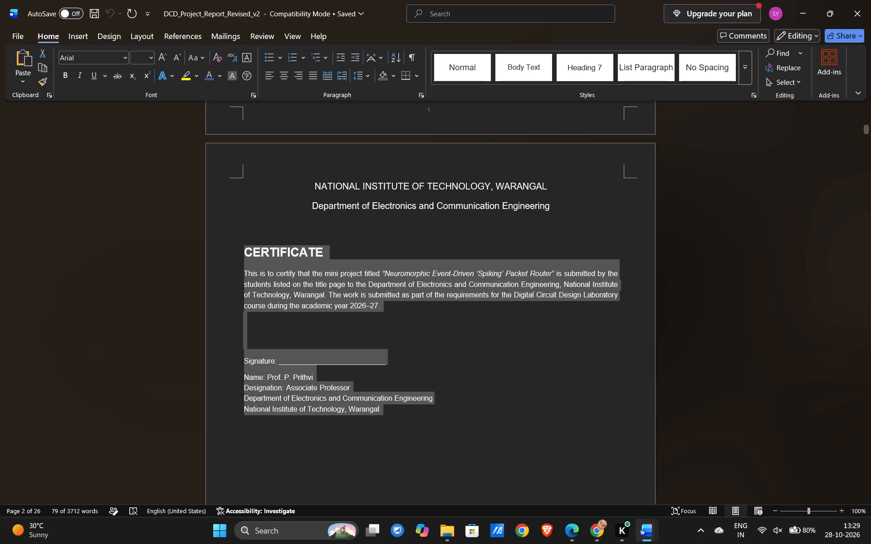
pyautogui.click(620, 499)
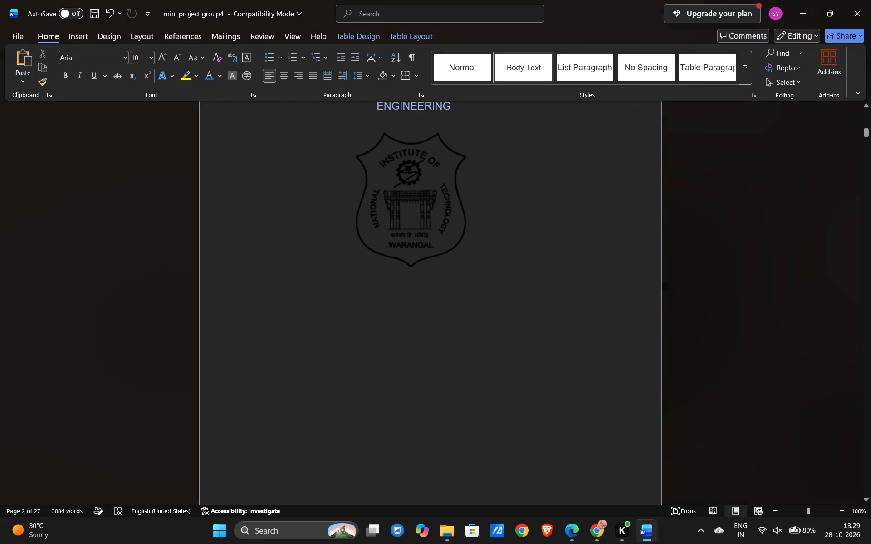
# Paste the copied certificate text, from the CERTIFICATE heading through the signatory details, below the institute emblem.
pyautogui.hotkey('ctrl', 'v')
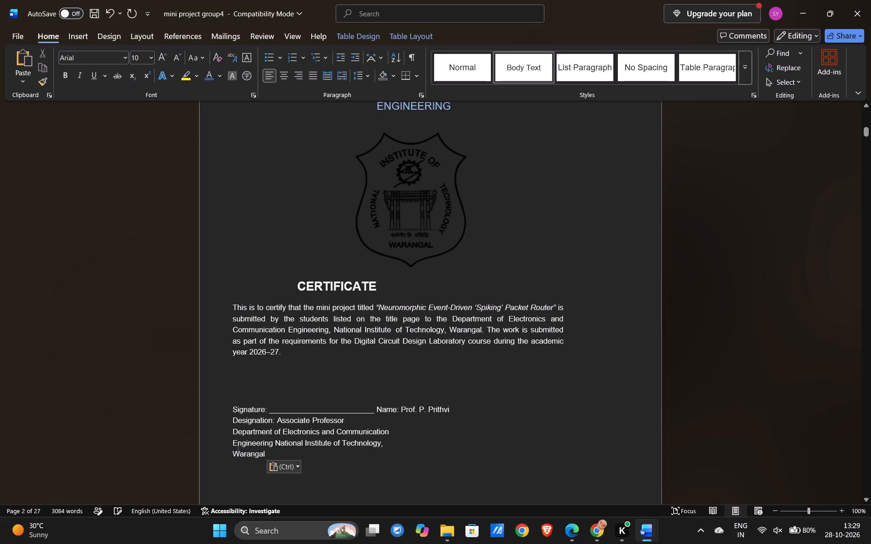
pyautogui.scroll(-1, 346, 356)
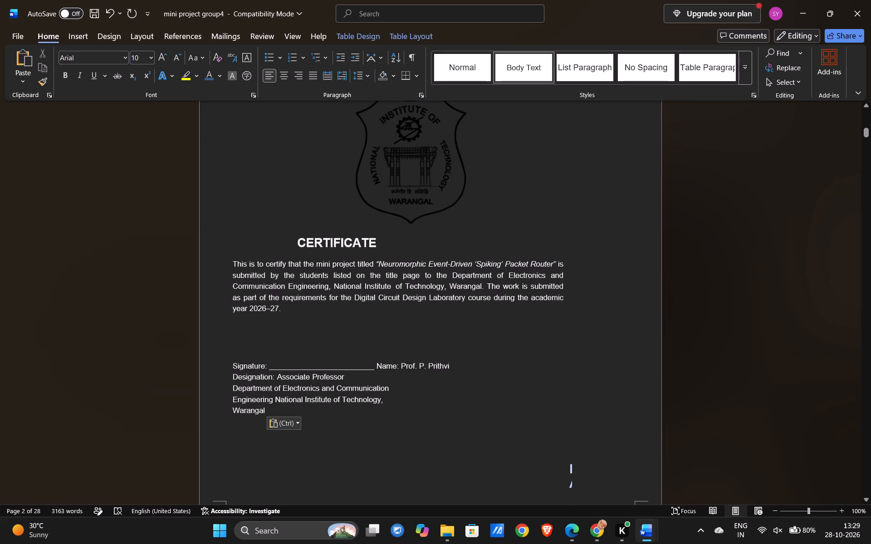
# Delete the leading spaces before the CERTIFICATE heading so it starts at the left margin, and insert a blank line above it.
pyautogui.click(296, 243)
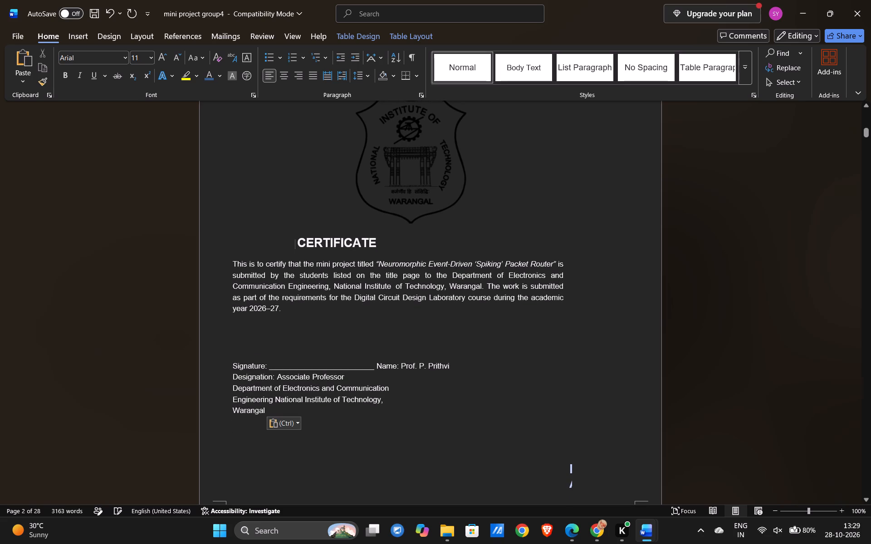
pyautogui.press('BackSpace')
pyautogui.press('BackSpace')
pyautogui.press('BackSpace')
pyautogui.press('BackSpace')
pyautogui.press('BackSpace')
pyautogui.press('BackSpace')
pyautogui.press('BackSpace')
pyautogui.press('BackSpace')
pyautogui.press('BackSpace')
pyautogui.press('BackSpace')
pyautogui.press('BackSpace')
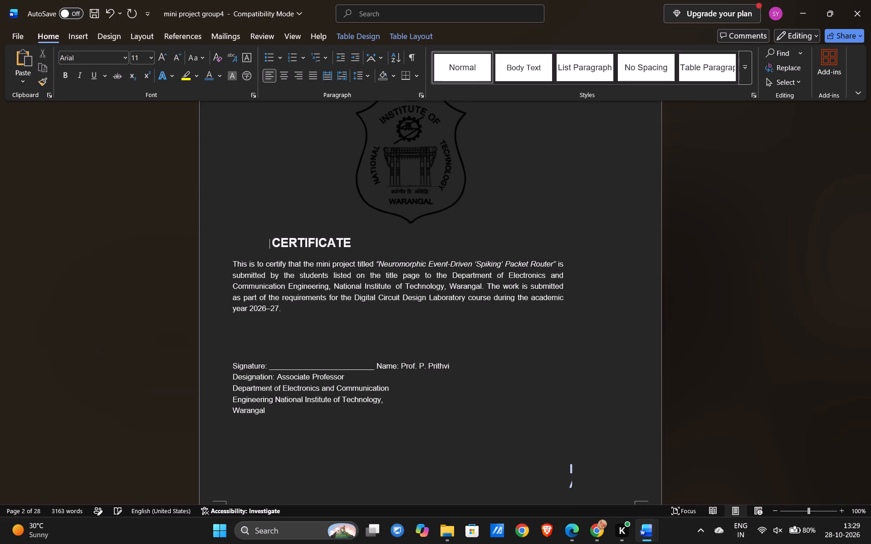
pyautogui.press('BackSpace')
pyautogui.press('BackSpace')
pyautogui.press('BackSpace')
pyautogui.press('BackSpace')
pyautogui.press('BackSpace')
pyautogui.press('BackSpace')
pyautogui.press('BackSpace')
pyautogui.press('BackSpace')
pyautogui.press('BackSpace')
pyautogui.press('BackSpace')
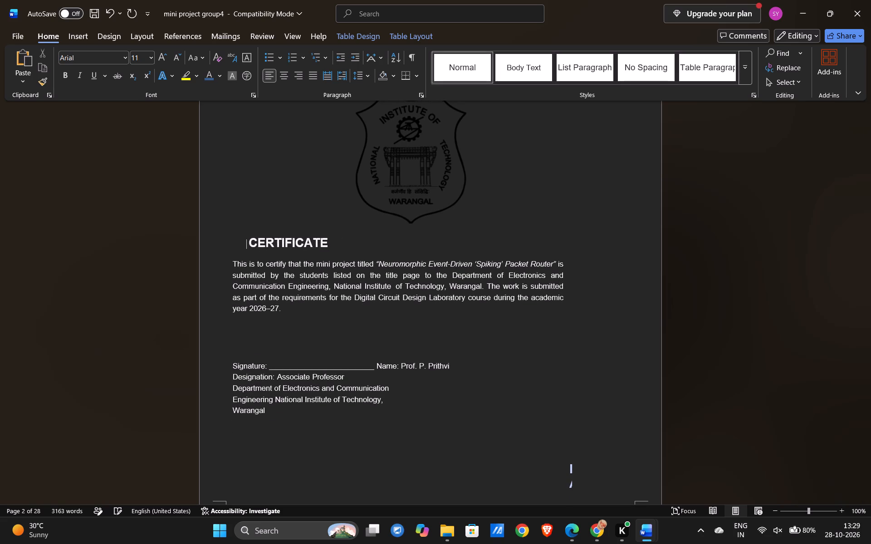
pyautogui.press('BackSpace')
pyautogui.press('BackSpace')
pyautogui.press('BackSpace')
pyautogui.press('BackSpace')
pyautogui.press('BackSpace')
pyautogui.press('BackSpace')
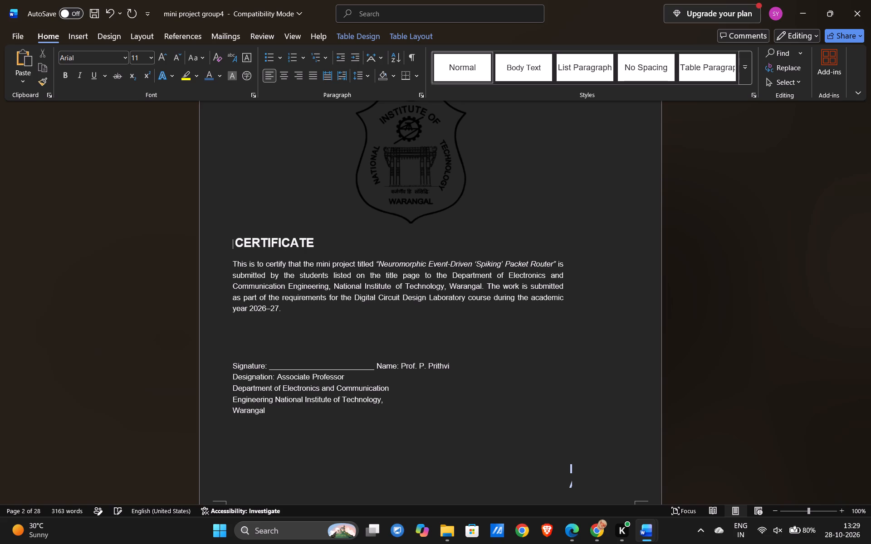
pyautogui.press('Return')
# Delete the empty lines above the TABLE OF CONTENTS heading so it sits near the start of its page.
pyautogui.scroll(-2, 296, 243)
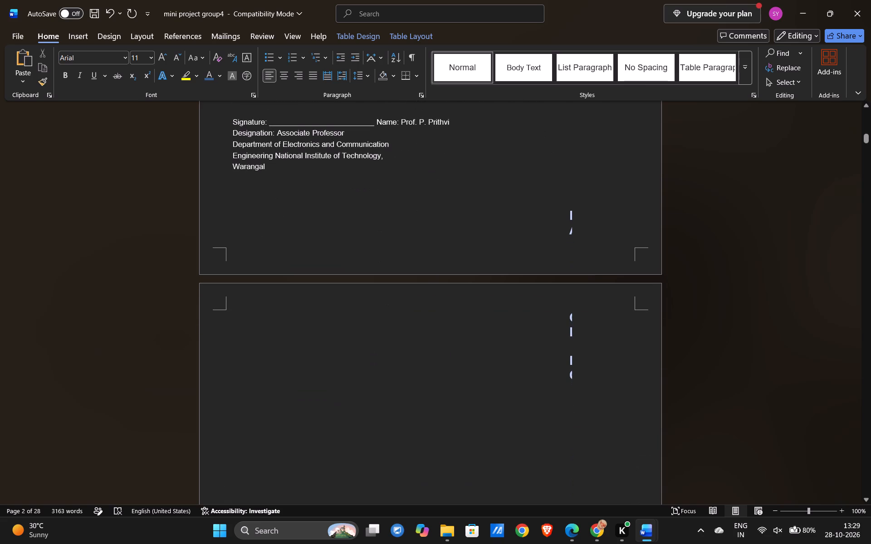
pyautogui.scroll(-5, 337, 300)
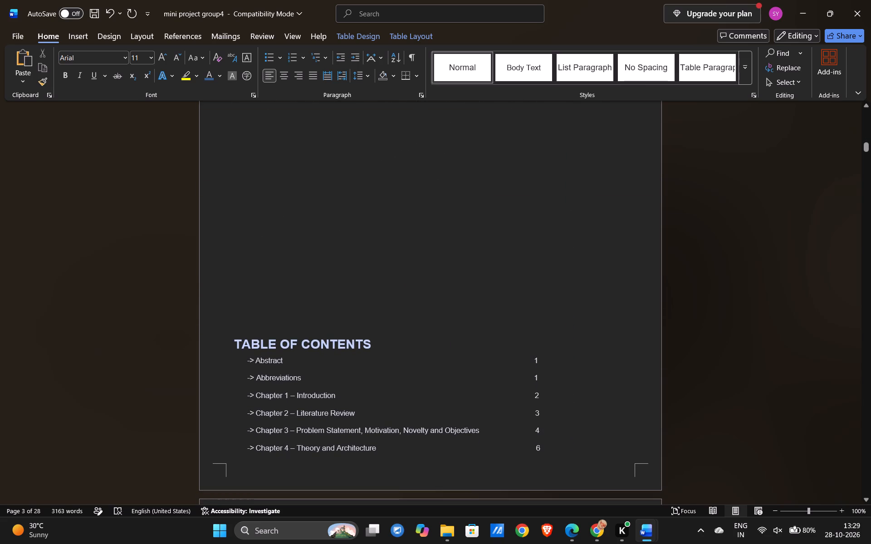
pyautogui.click(233, 347)
pyautogui.press('BackSpace')
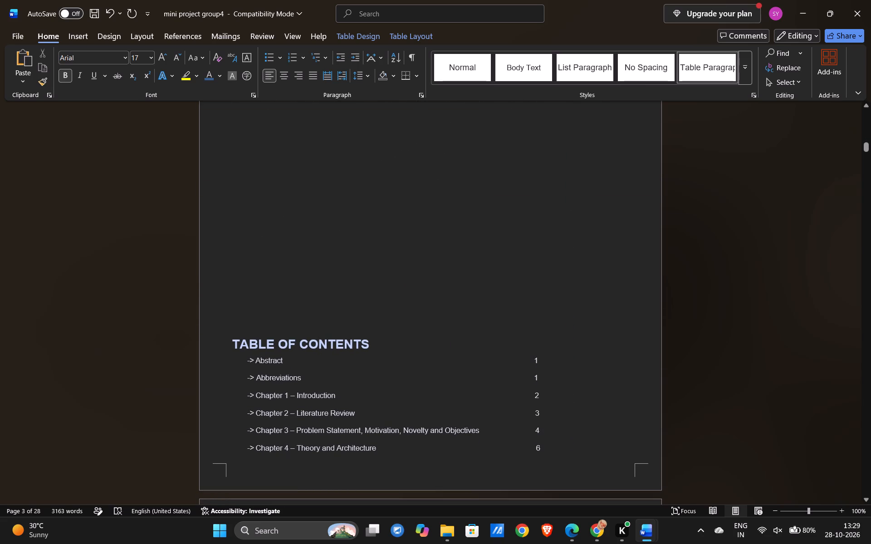
pyautogui.press('BackSpace')
pyautogui.press('BackSpace')
pyautogui.press('BackSpace')
pyautogui.press('BackSpace')
pyautogui.press('BackSpace')
pyautogui.press('BackSpace')
pyautogui.press('BackSpace')
pyautogui.press('BackSpace')
pyautogui.press('BackSpace')
pyautogui.press('BackSpace')
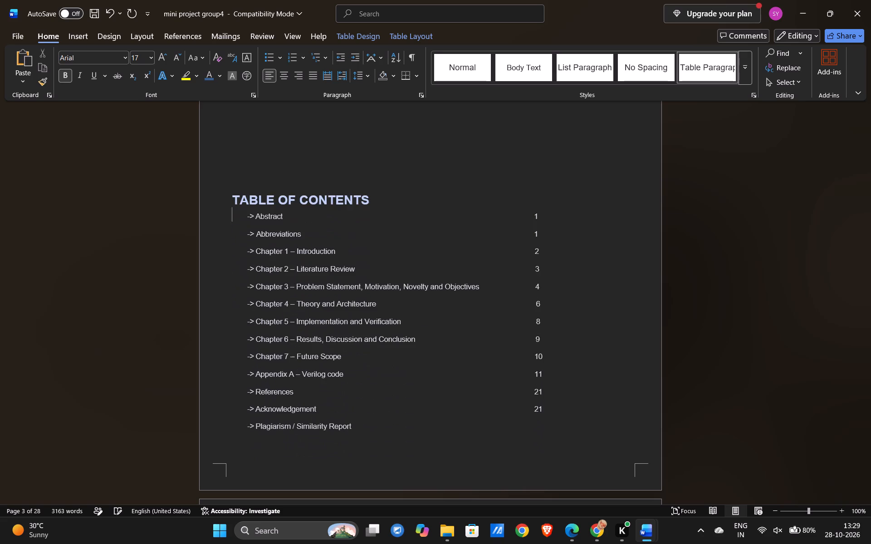
pyautogui.scroll(3, 233, 347)
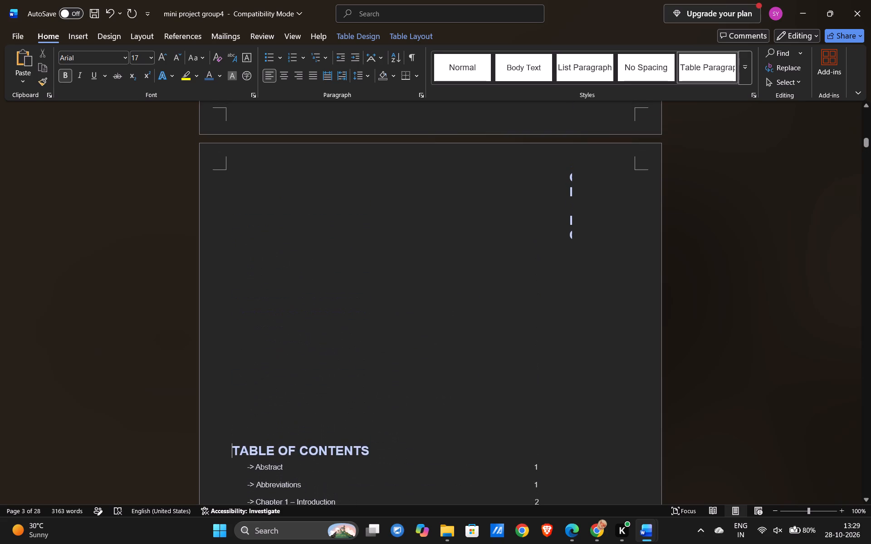
pyautogui.press('BackSpace')
pyautogui.press('BackSpace')
pyautogui.press('BackSpace')
pyautogui.press('BackSpace')
pyautogui.press('BackSpace')
pyautogui.press('BackSpace')
pyautogui.press('BackSpace')
pyautogui.press('BackSpace')
pyautogui.press('BackSpace')
pyautogui.press('BackSpace')
pyautogui.press('BackSpace')
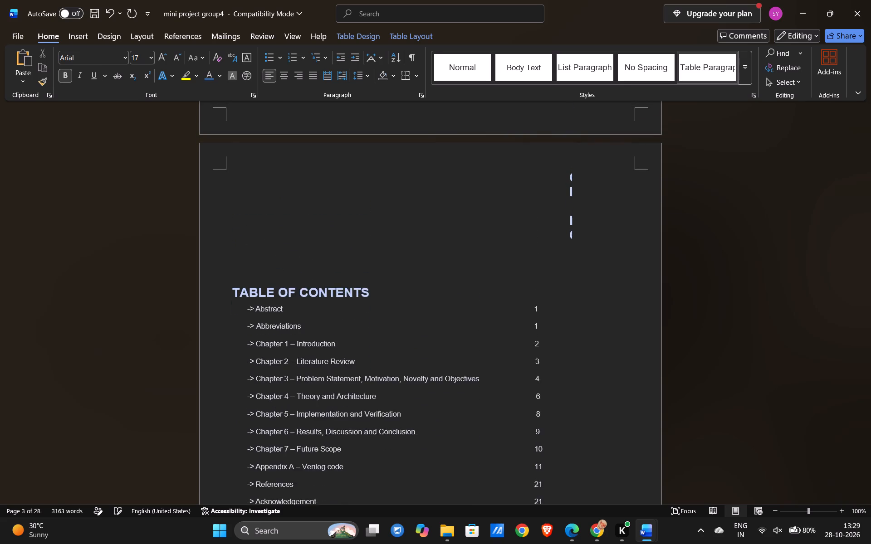
pyautogui.press('BackSpace')
pyautogui.press('BackSpace')
pyautogui.press('BackSpace')
pyautogui.press('BackSpace')
pyautogui.press('BackSpace')
pyautogui.press('BackSpace')
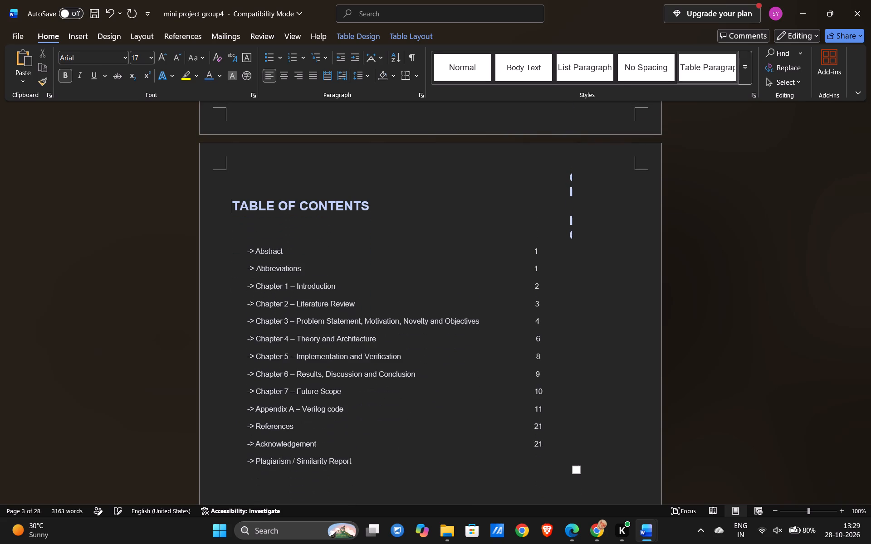
# Narrow the table column of clipped vertical letters beside the certificate and table of contents so the letters are almost hidden.
pyautogui.scroll(-3, 233, 347)
pyautogui.scroll(2, 233, 347)
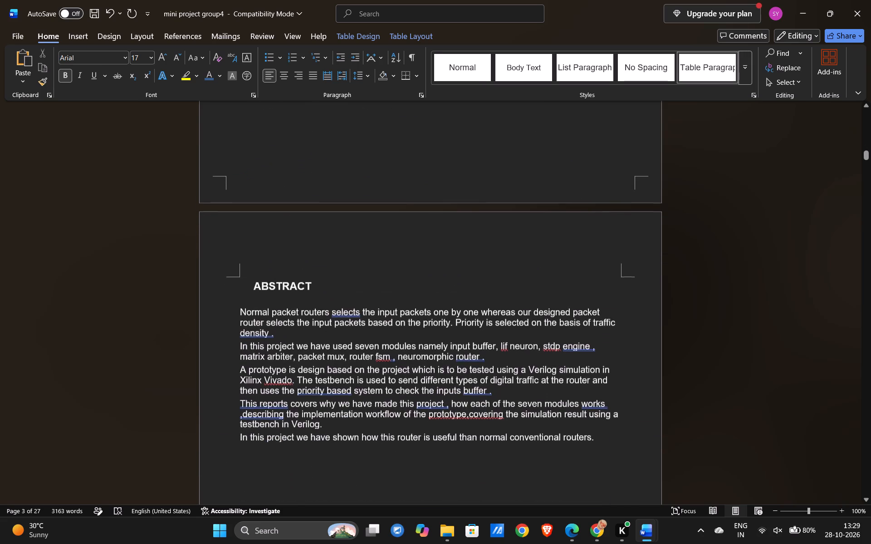
pyautogui.scroll(1, 233, 347)
pyautogui.scroll(-1, 233, 347)
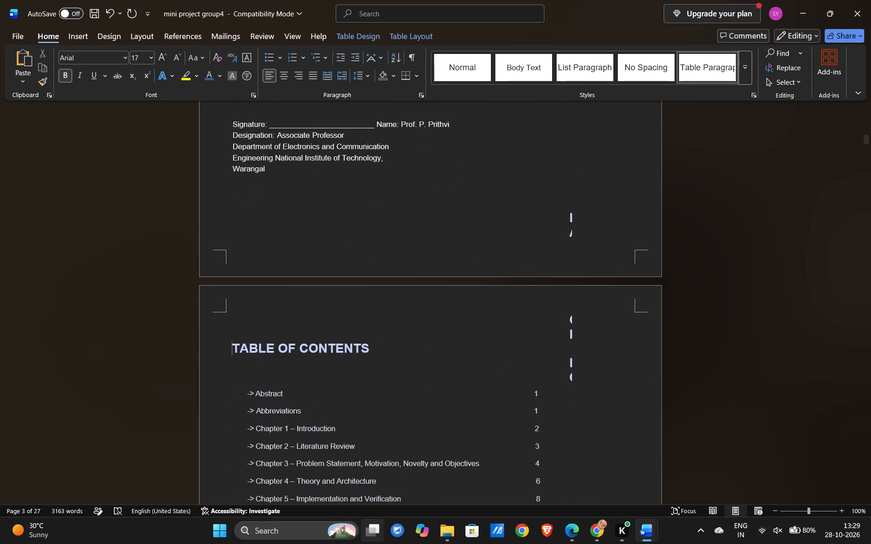
pyautogui.click(570, 376)
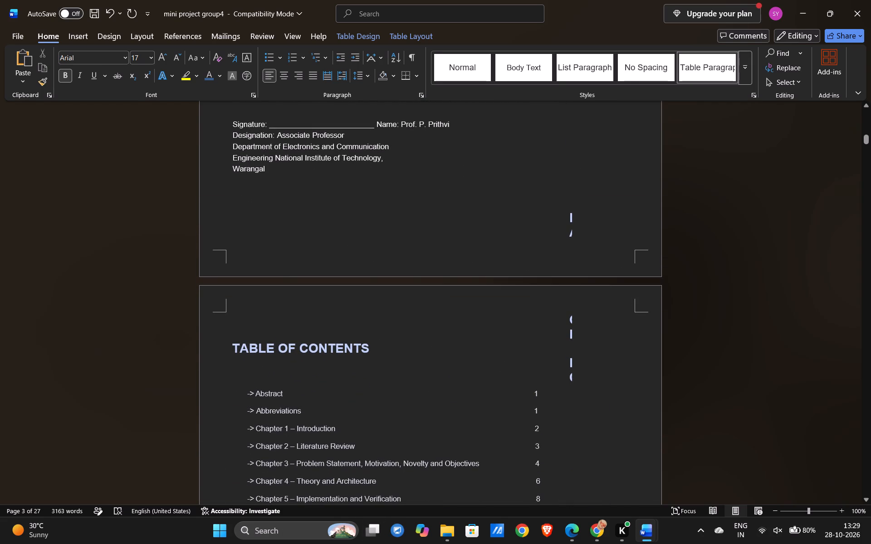
pyautogui.click(579, 369)
pyautogui.click(578, 377)
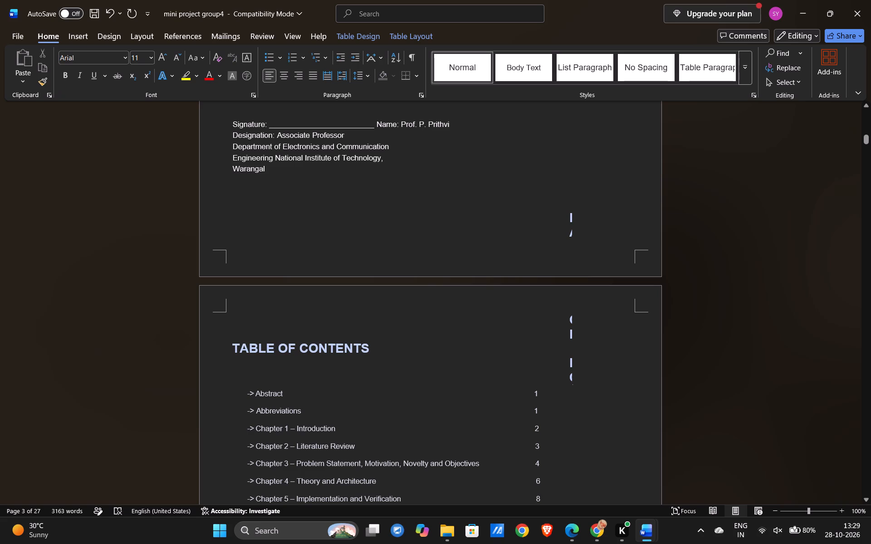
pyautogui.moveTo(571, 369); pyautogui.dragTo(570, 256)
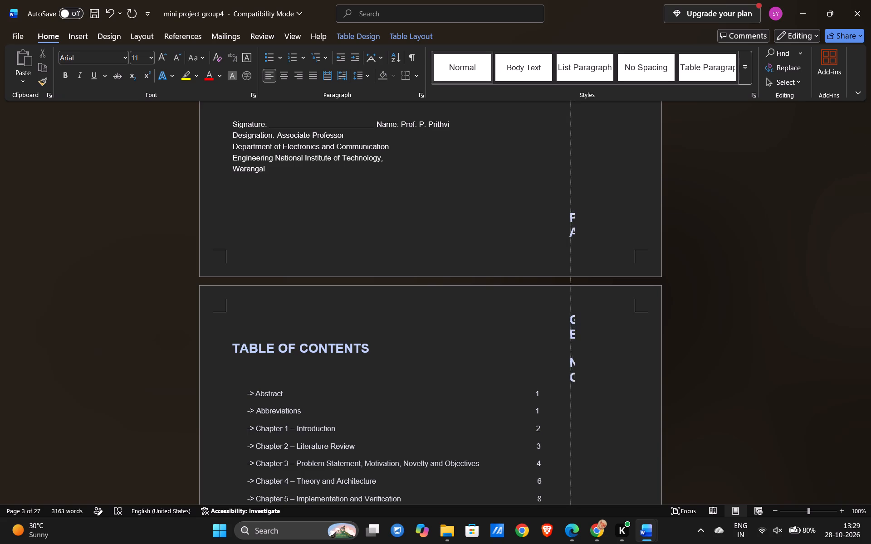
pyautogui.moveTo(570, 256); pyautogui.dragTo(564, 254)
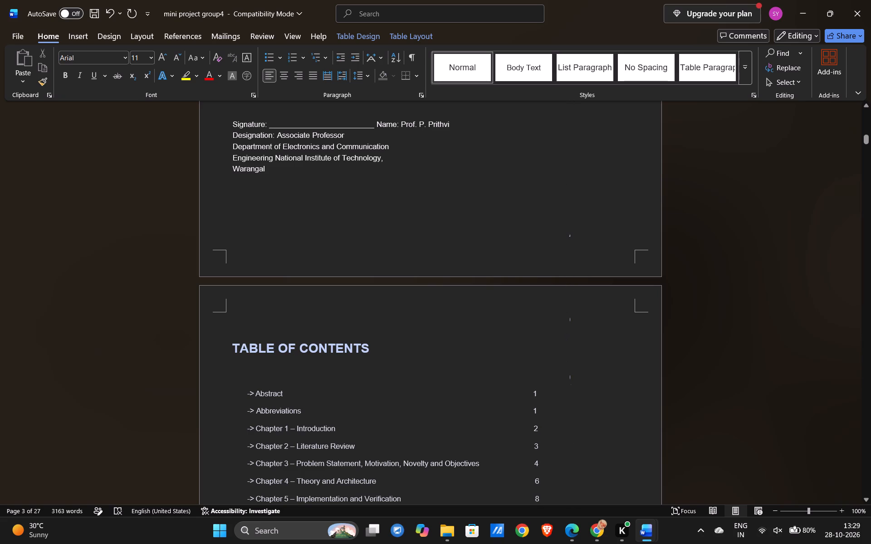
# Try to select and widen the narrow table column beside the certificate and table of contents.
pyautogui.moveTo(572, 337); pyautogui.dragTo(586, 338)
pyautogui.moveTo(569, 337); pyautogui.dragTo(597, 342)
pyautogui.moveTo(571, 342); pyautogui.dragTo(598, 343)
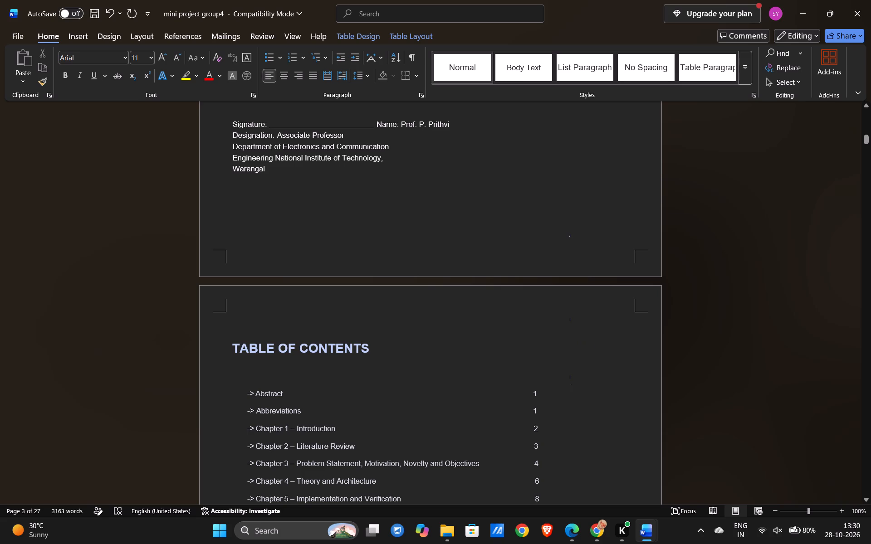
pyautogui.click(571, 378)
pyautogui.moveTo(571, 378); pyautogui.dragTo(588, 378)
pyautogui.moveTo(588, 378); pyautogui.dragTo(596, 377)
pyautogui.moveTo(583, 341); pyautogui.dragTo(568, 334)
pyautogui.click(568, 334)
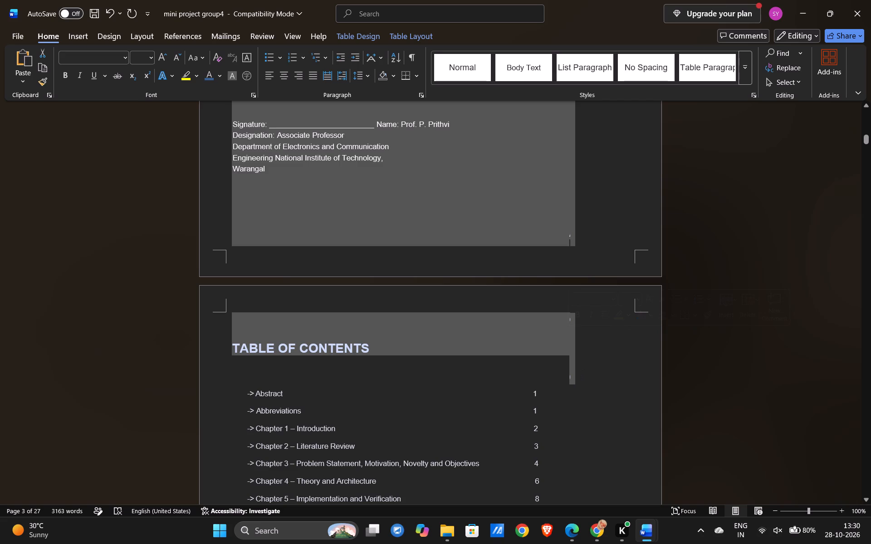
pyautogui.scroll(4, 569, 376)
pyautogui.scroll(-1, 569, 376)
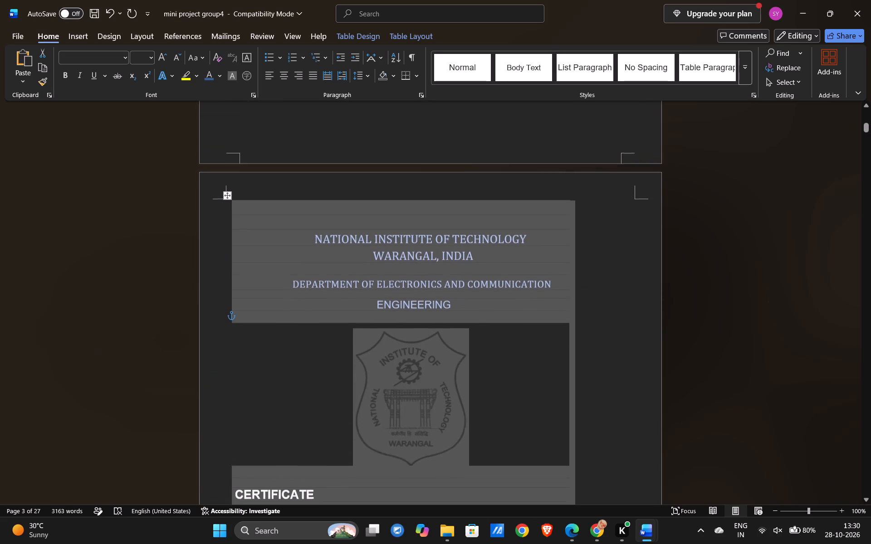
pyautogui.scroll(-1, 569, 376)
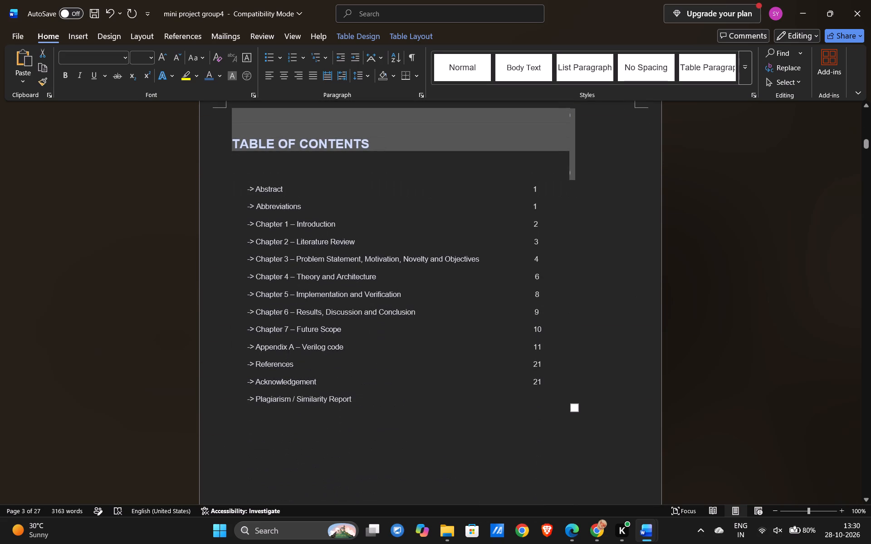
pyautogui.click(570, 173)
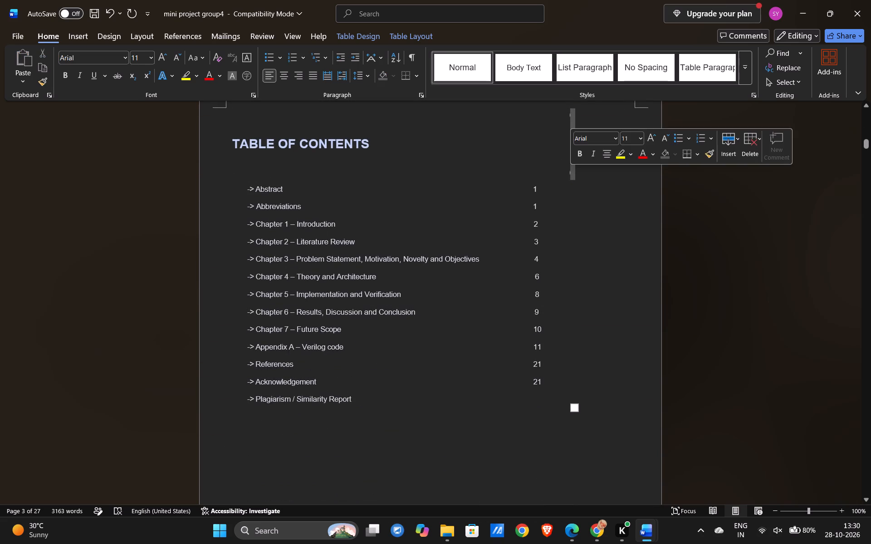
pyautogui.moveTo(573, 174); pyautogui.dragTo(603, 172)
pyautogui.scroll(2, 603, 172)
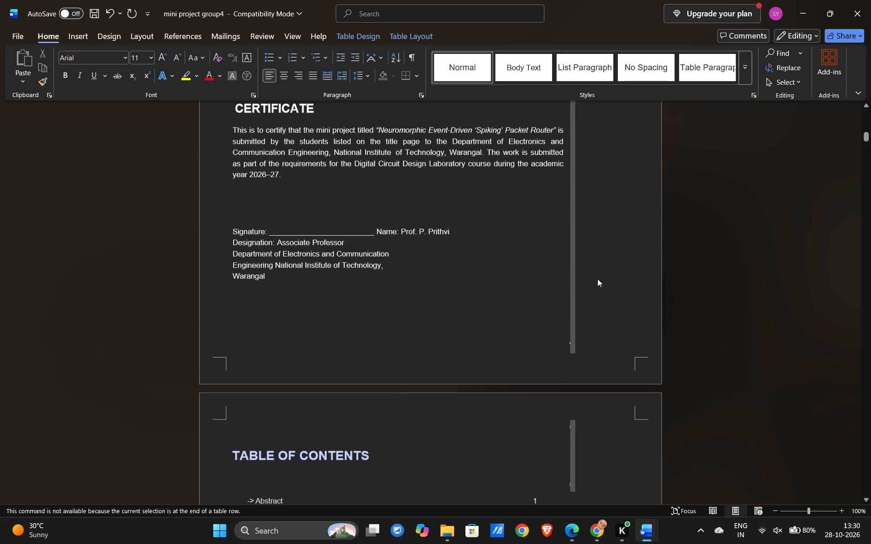
# Widen the narrow table column beside the certificate and table of contents until its PAGE NO heading fits on one line.
pyautogui.click(549, 459)
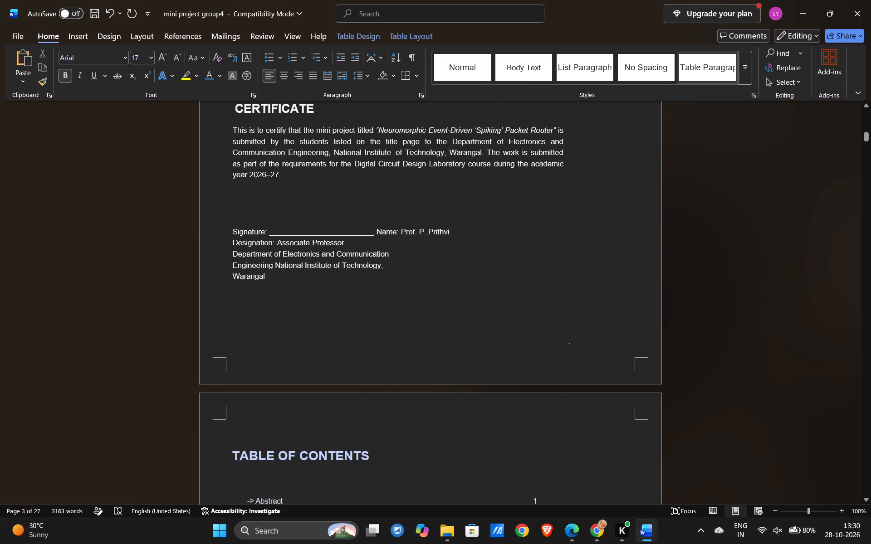
pyautogui.moveTo(569, 438); pyautogui.dragTo(618, 438)
pyautogui.moveTo(573, 440); pyautogui.dragTo(631, 446)
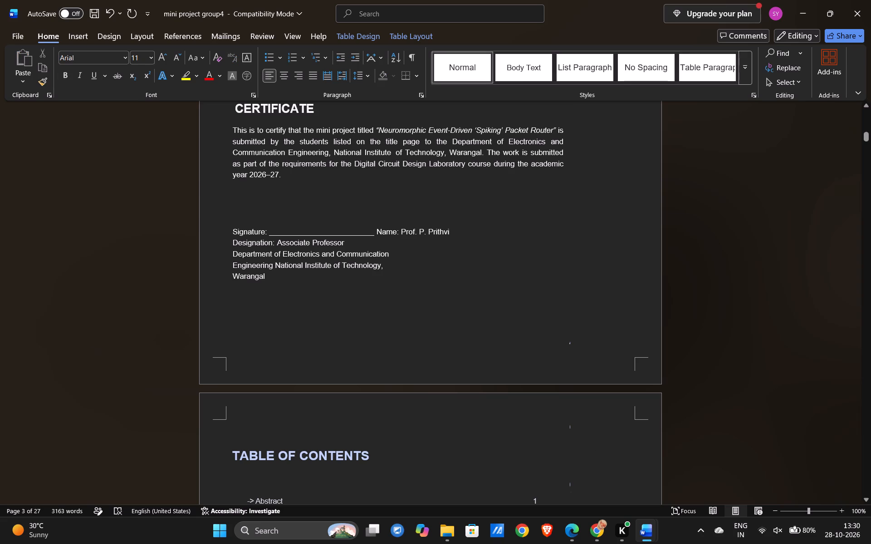
pyautogui.moveTo(570, 480); pyautogui.dragTo(613, 480)
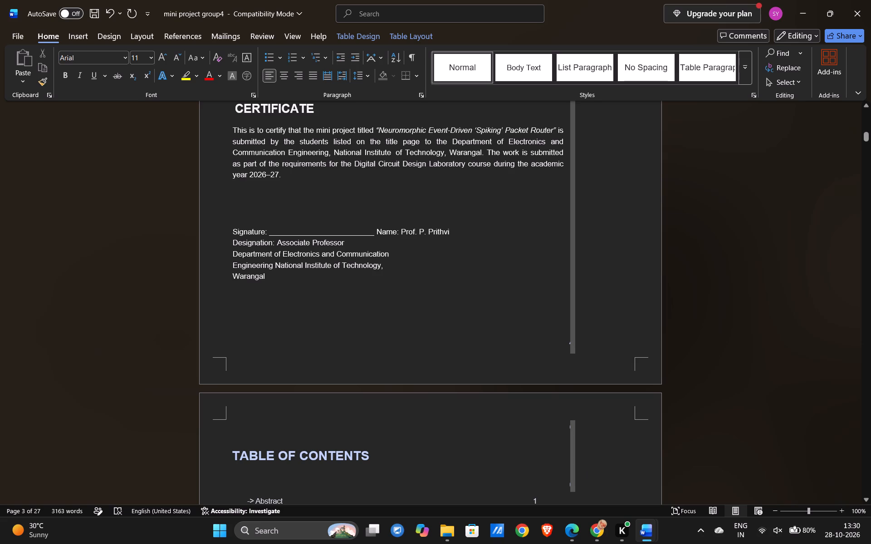
pyautogui.click(567, 455)
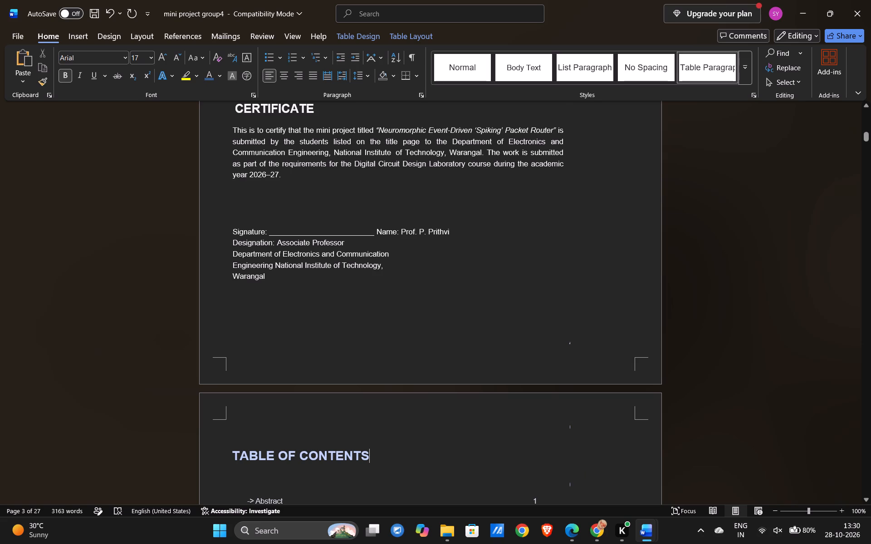
pyautogui.click(569, 455)
pyautogui.click(569, 455)
pyautogui.moveTo(569, 455); pyautogui.dragTo(591, 455)
pyautogui.moveTo(591, 455); pyautogui.dragTo(586, 463)
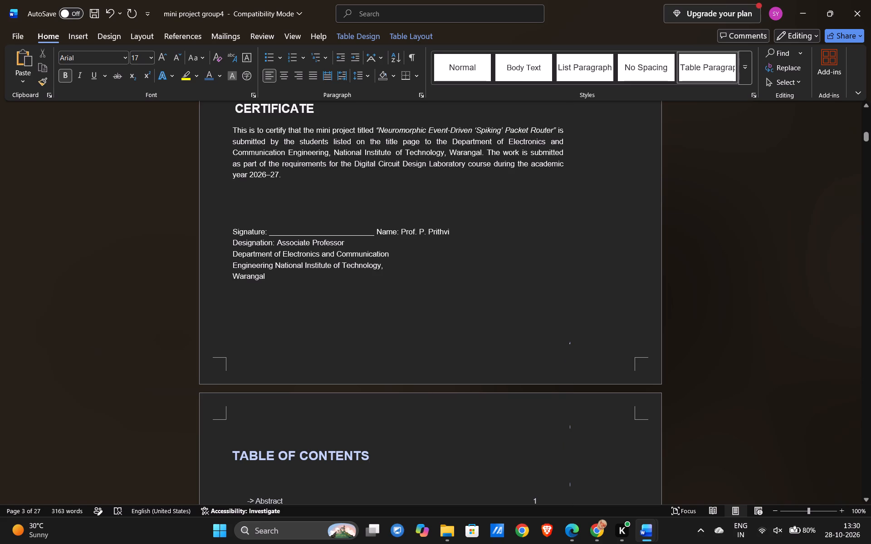
pyautogui.hscroll(1, 569, 338)
pyautogui.moveTo(569, 338); pyautogui.dragTo(766, 344)
pyautogui.scroll(-1, 507, 449)
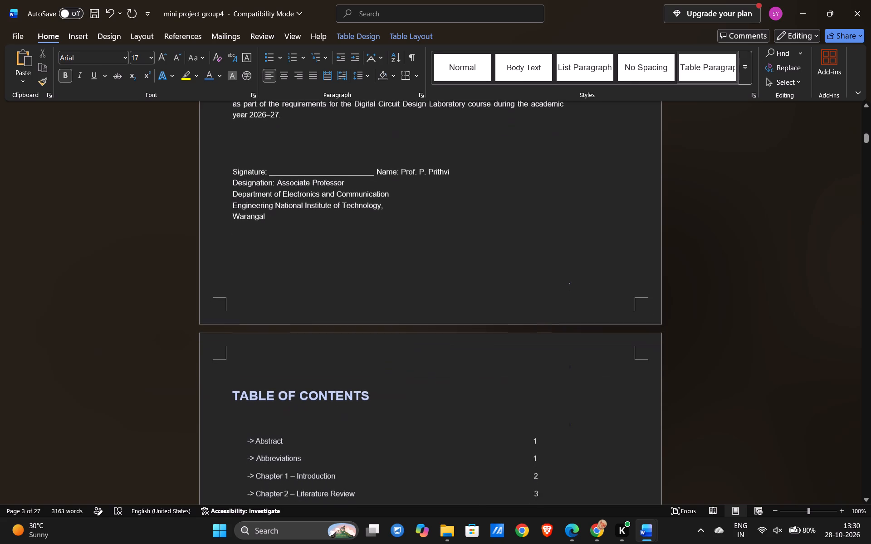
pyautogui.scroll(-1, 507, 449)
pyautogui.moveTo(570, 408); pyautogui.dragTo(585, 409)
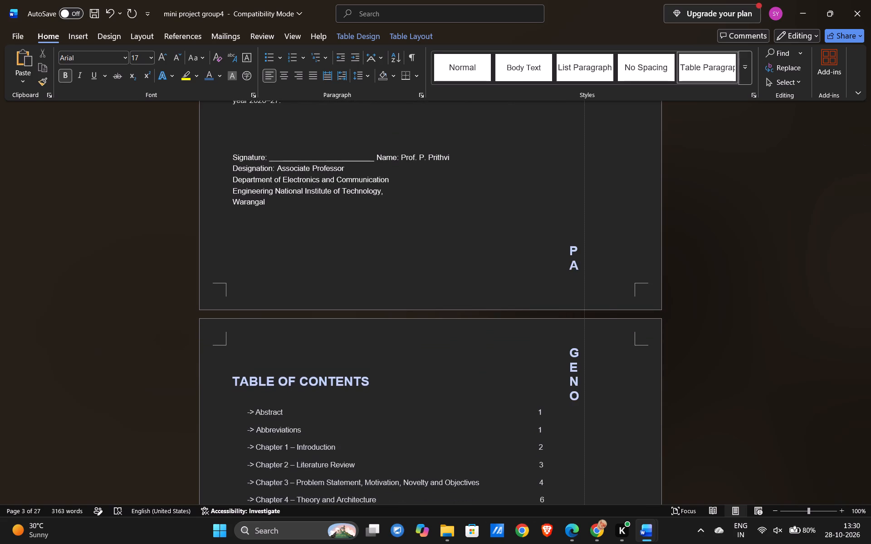
pyautogui.moveTo(585, 409); pyautogui.dragTo(626, 414)
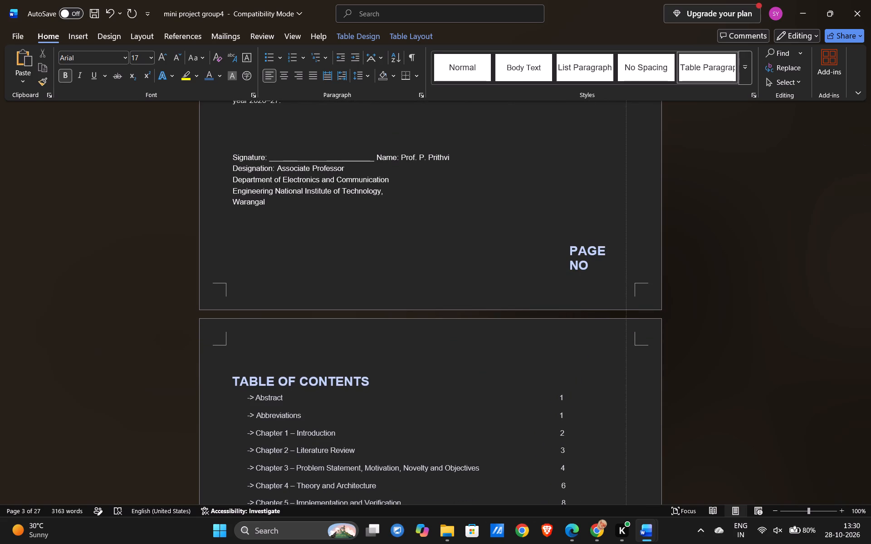
pyautogui.moveTo(626, 414); pyautogui.dragTo(626, 414)
# Insert blank lines before PAGE NO to move it onto the next page, level with the TABLE OF CONTENTS heading.
pyautogui.scroll(3, 626, 414)
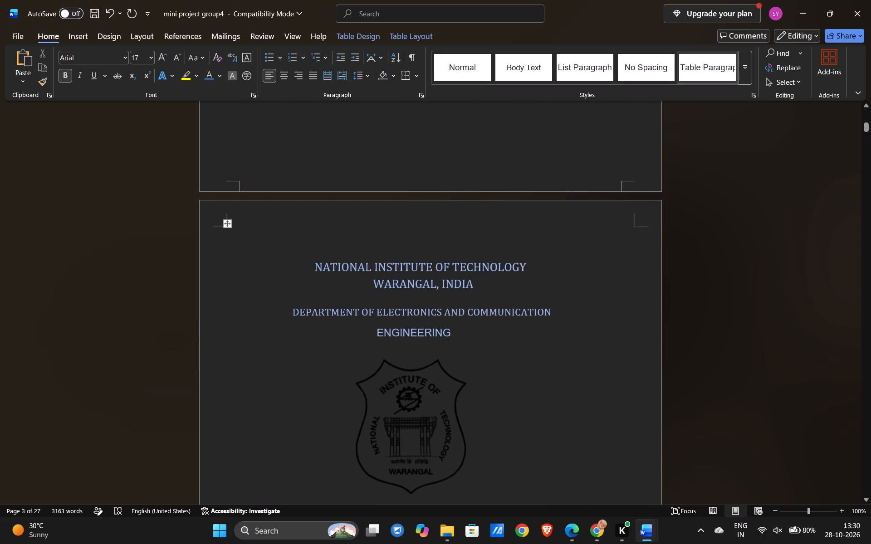
pyautogui.scroll(-2, 626, 414)
pyautogui.scroll(-2, 604, 529)
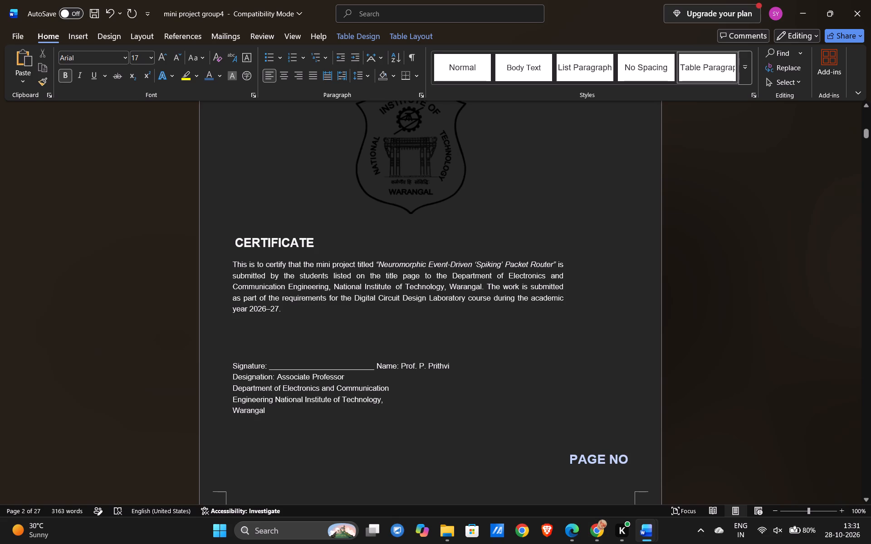
pyautogui.scroll(-1, 602, 470)
pyautogui.click(569, 270)
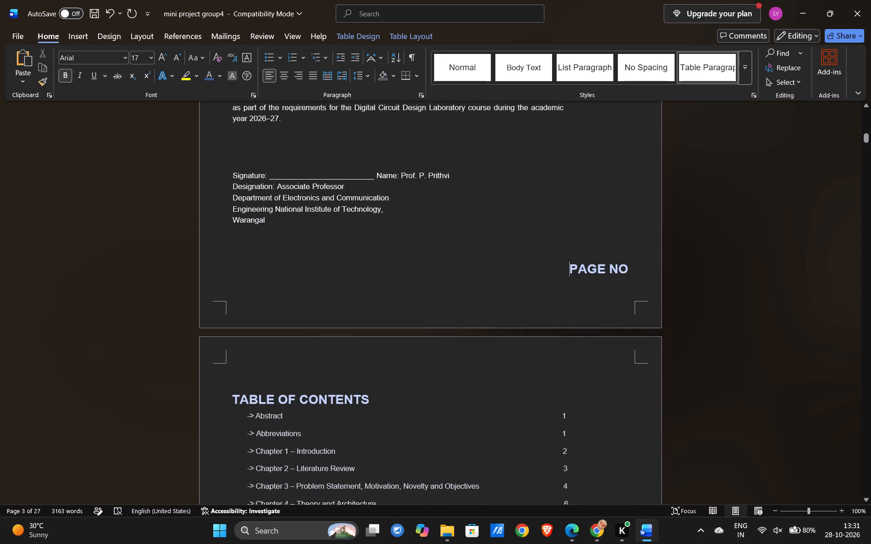
pyautogui.press('Return')
pyautogui.press('Return')
pyautogui.press('Return')
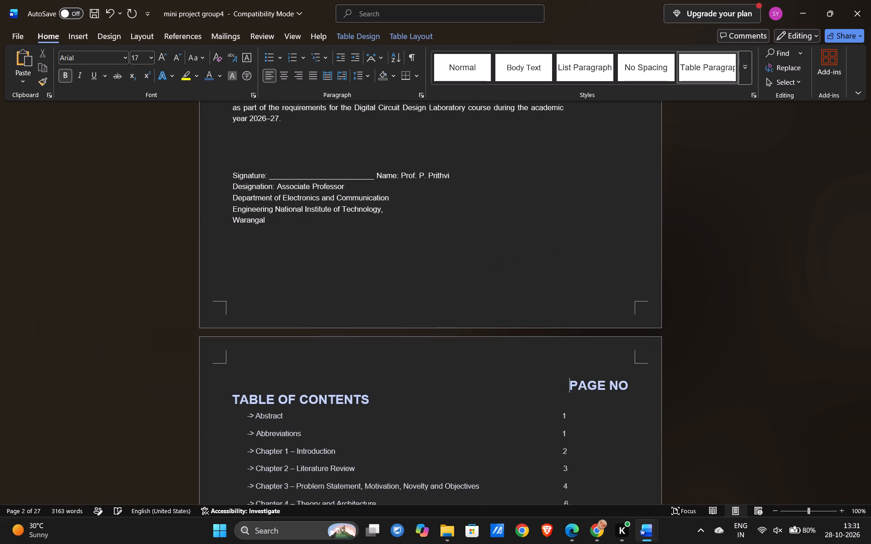
pyautogui.press('Return')
pyautogui.press('BackSpace')
pyautogui.press('Return')
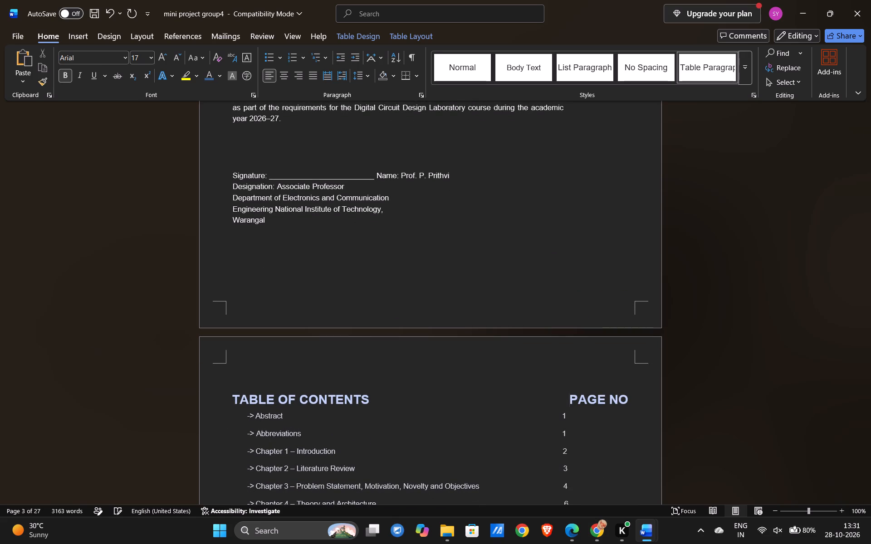
pyautogui.press('BackSpace')
pyautogui.press('BackSpace')
pyautogui.press('Return')
pyautogui.press('Return')
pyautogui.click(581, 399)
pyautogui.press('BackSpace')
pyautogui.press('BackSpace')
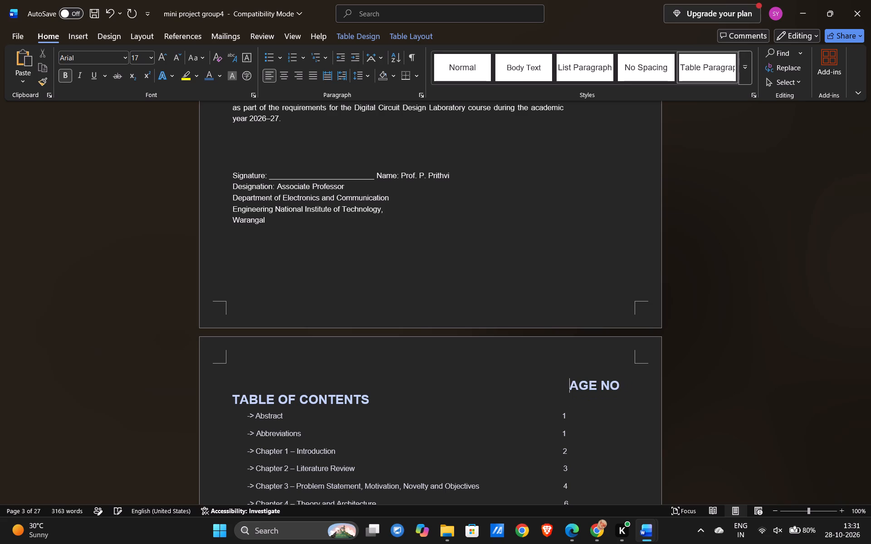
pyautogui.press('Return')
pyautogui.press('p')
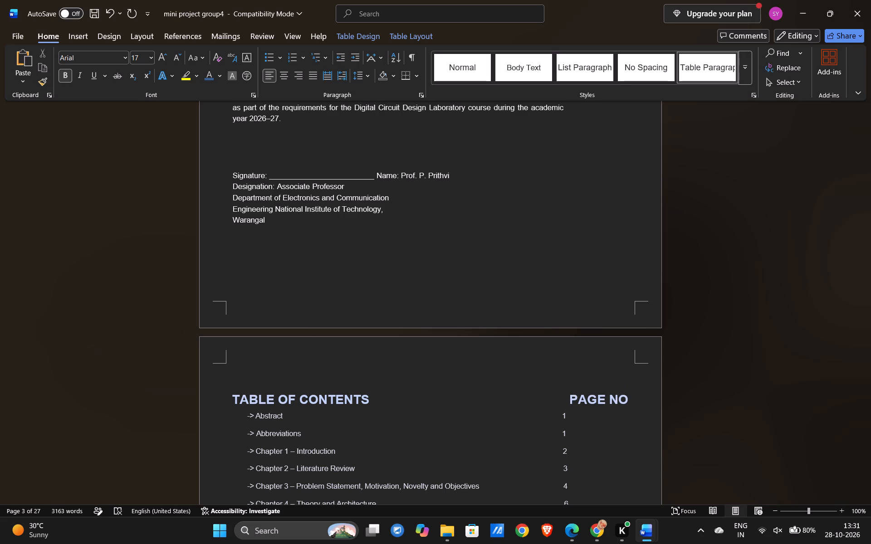
# Insert a run of about 18 spaces after the TABLE OF CONTENTS heading, extending its line towards PAGE NO.
pyautogui.scroll(-1, 558, 420)
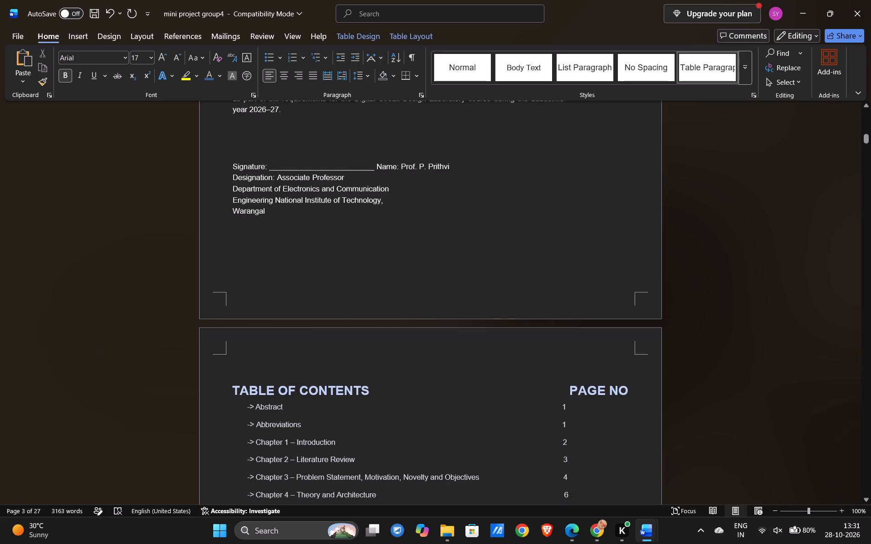
pyautogui.scroll(-1, 558, 420)
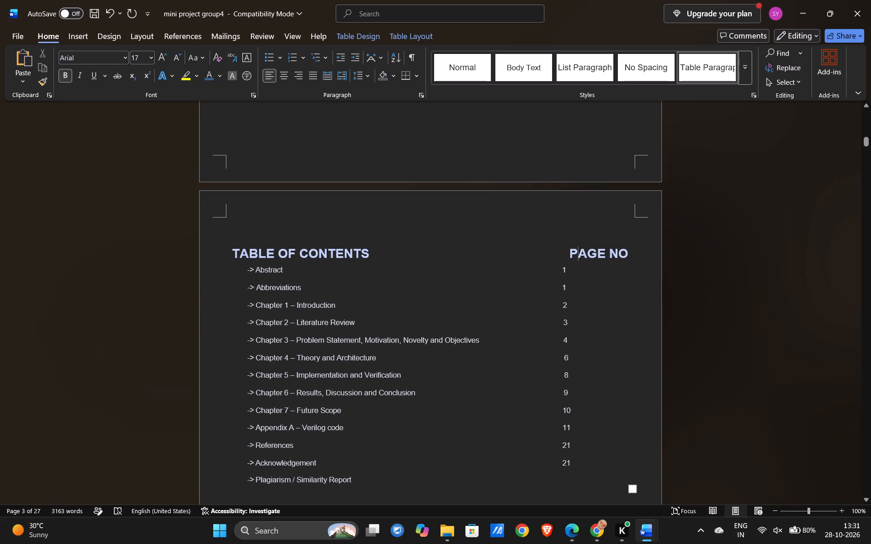
pyautogui.click(567, 253)
pyautogui.click(563, 254)
pyautogui.press('space')
pyautogui.press('space')
pyautogui.press('space')
pyautogui.press('space')
pyautogui.press('space')
pyautogui.press('space')
pyautogui.press('space')
pyautogui.press('space')
pyautogui.press('space')
pyautogui.press('space')
pyautogui.press('space')
pyautogui.press('space')
pyautogui.press('space')
pyautogui.press('space')
pyautogui.press('space')
pyautogui.press('space')
pyautogui.press('space')
pyautogui.press('space')
pyautogui.press('space')
pyautogui.press('space')
pyautogui.press('space')
pyautogui.press('BackSpace')
pyautogui.press('BackSpace')
pyautogui.press('BackSpace')
pyautogui.press('Right')
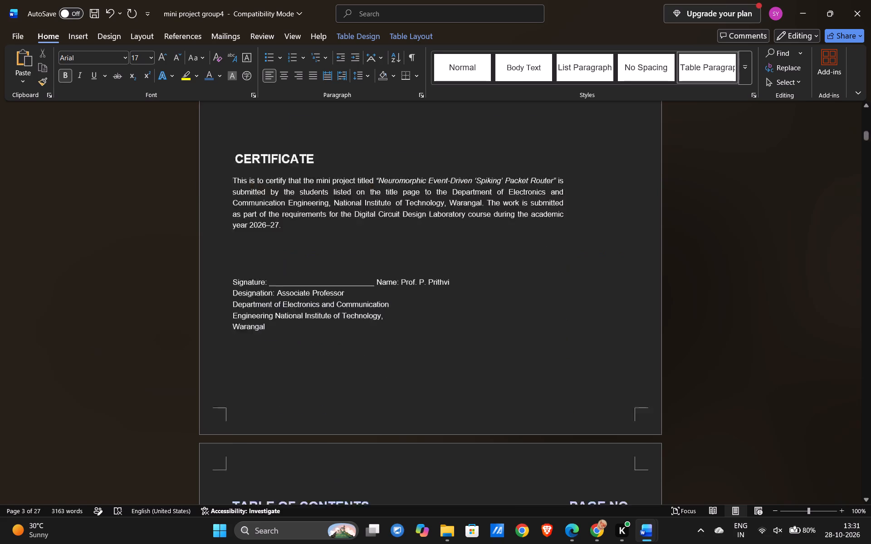
pyautogui.press('Right')
# Insert about 17 more spaces after the TABLE OF CONTENTS heading, extending its line up to PAGE NO.
pyautogui.scroll(-6, 421, 270)
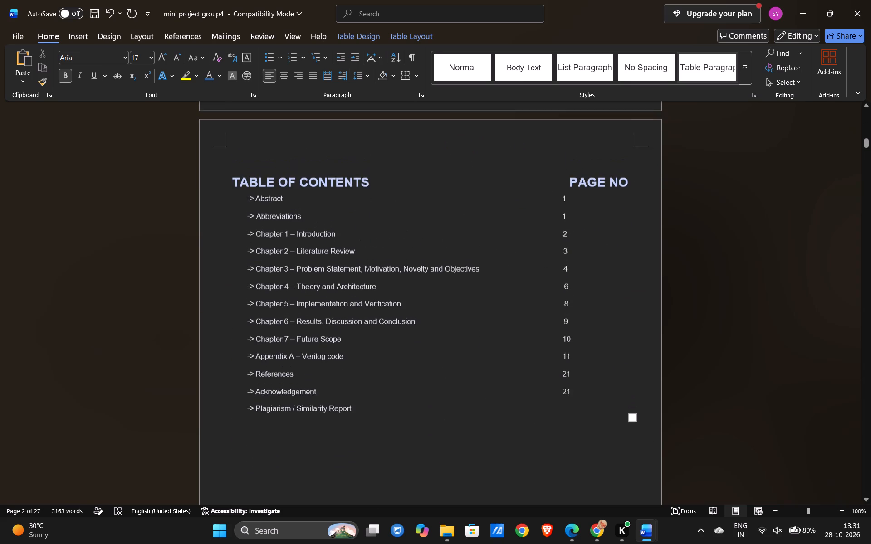
pyautogui.click(505, 183)
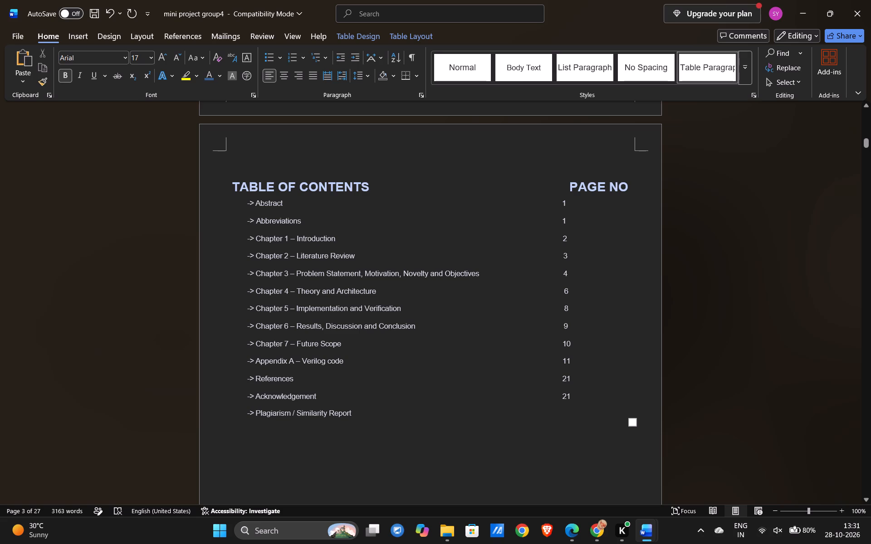
pyautogui.press('space')
pyautogui.press('space')
pyautogui.press('space')
pyautogui.press('space')
pyautogui.press('space')
pyautogui.press('space')
pyautogui.press('space')
pyautogui.press('space')
pyautogui.press('space')
pyautogui.press('space')
pyautogui.press('space')
pyautogui.press('space')
pyautogui.press('space')
pyautogui.press('space')
pyautogui.press('space')
pyautogui.press('space')
pyautogui.press('space')
pyautogui.press('space')
pyautogui.press('BackSpace')
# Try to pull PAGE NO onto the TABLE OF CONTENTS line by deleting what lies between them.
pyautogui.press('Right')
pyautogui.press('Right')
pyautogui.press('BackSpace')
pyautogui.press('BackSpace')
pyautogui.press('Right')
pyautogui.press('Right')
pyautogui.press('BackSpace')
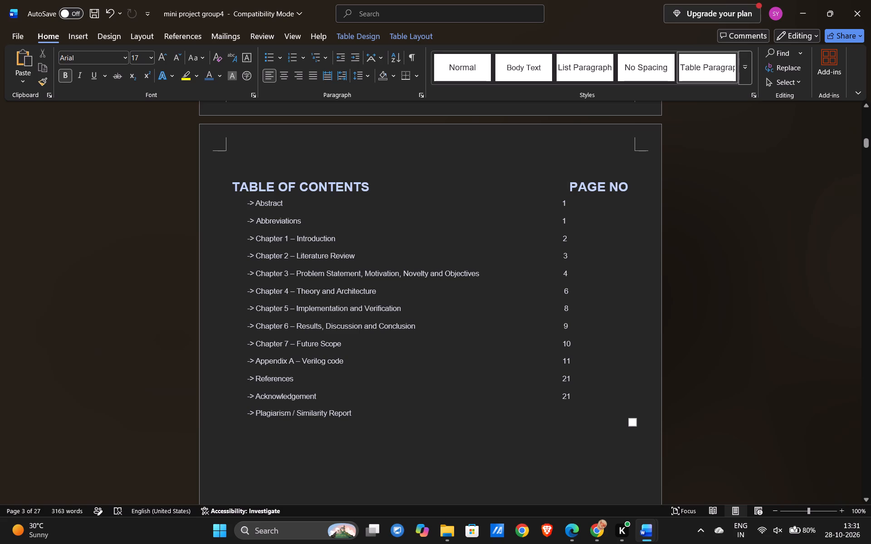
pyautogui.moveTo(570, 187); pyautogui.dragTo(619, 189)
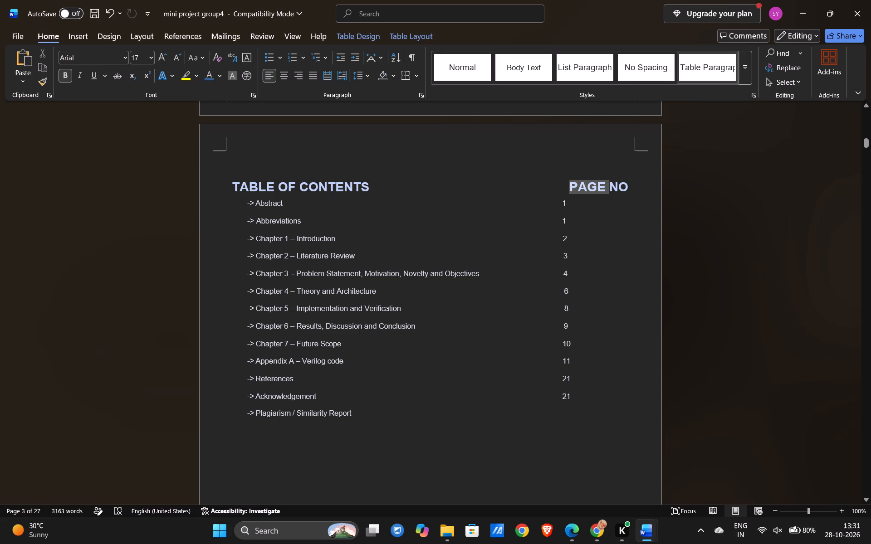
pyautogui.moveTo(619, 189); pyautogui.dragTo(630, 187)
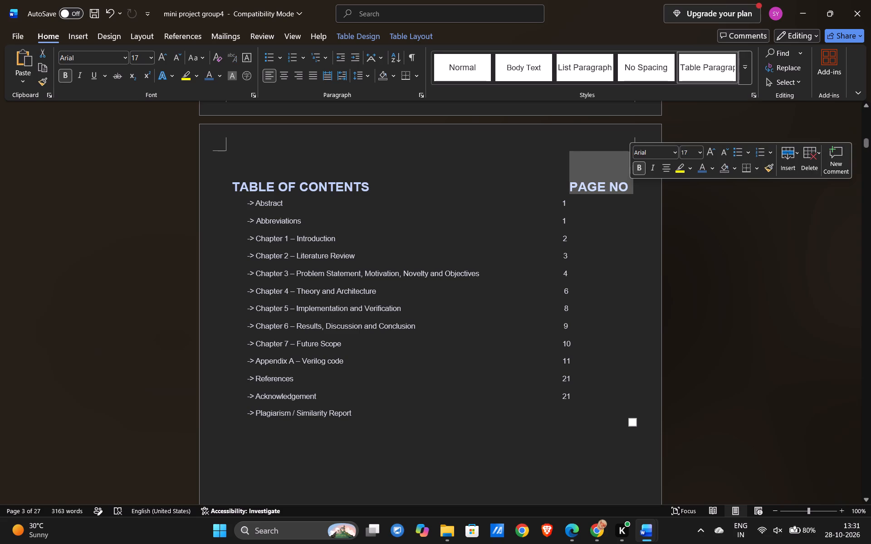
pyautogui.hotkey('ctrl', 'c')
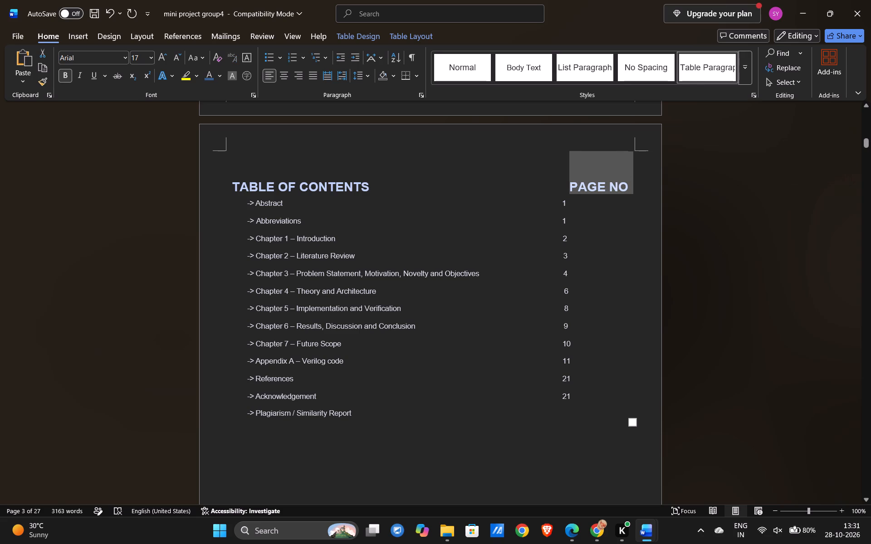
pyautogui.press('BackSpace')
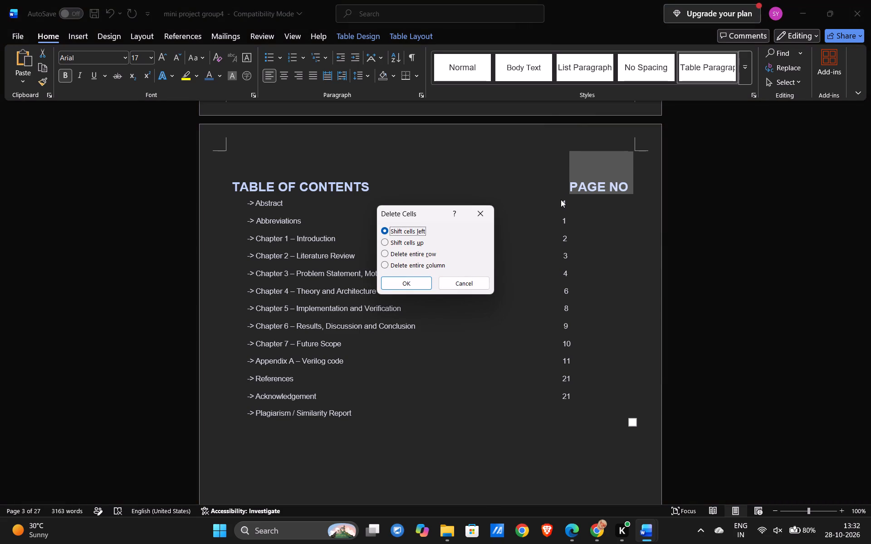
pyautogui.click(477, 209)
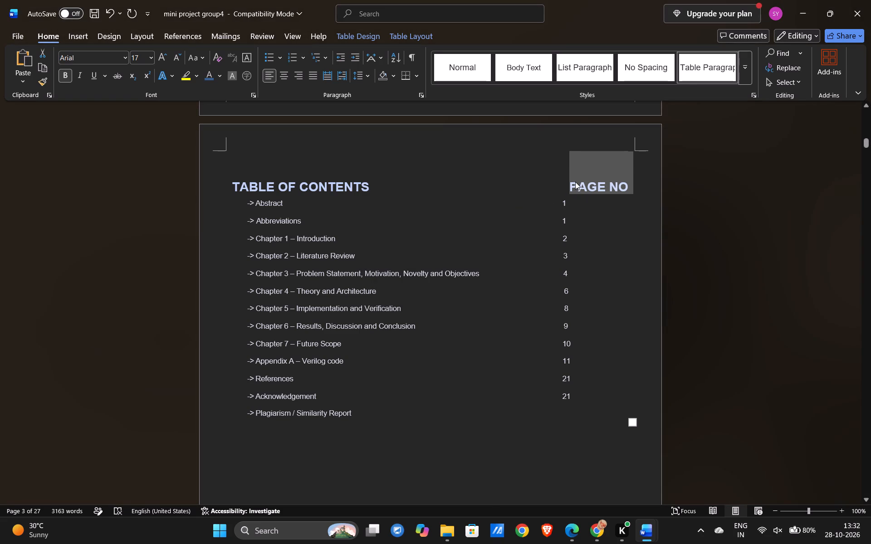
# Delete the PAGE NO text from the table column beside the TABLE OF CONTENTS heading.
pyautogui.click(627, 187)
pyautogui.click(617, 186)
pyautogui.press('BackSpace')
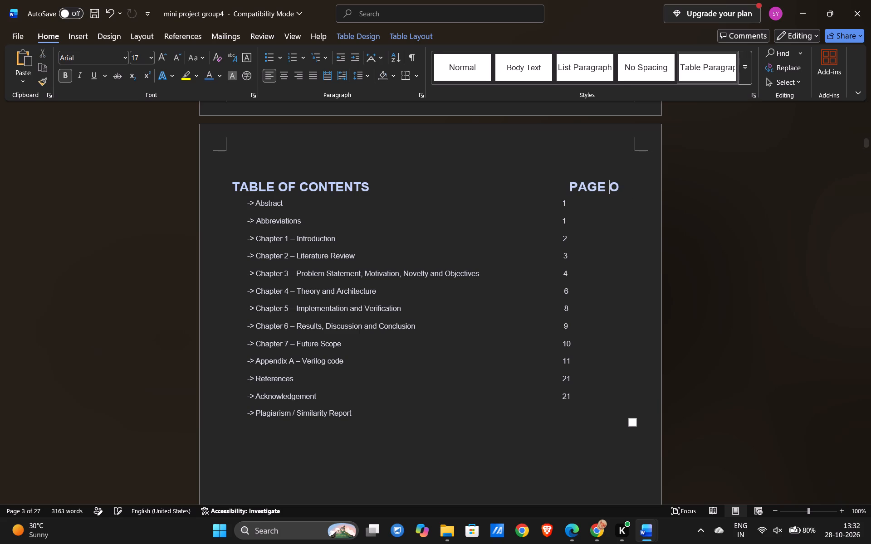
pyautogui.press('BackSpace')
pyautogui.press('BackSpace')
pyautogui.press('BackSpace')
pyautogui.press('BackSpace')
pyautogui.press('BackSpace')
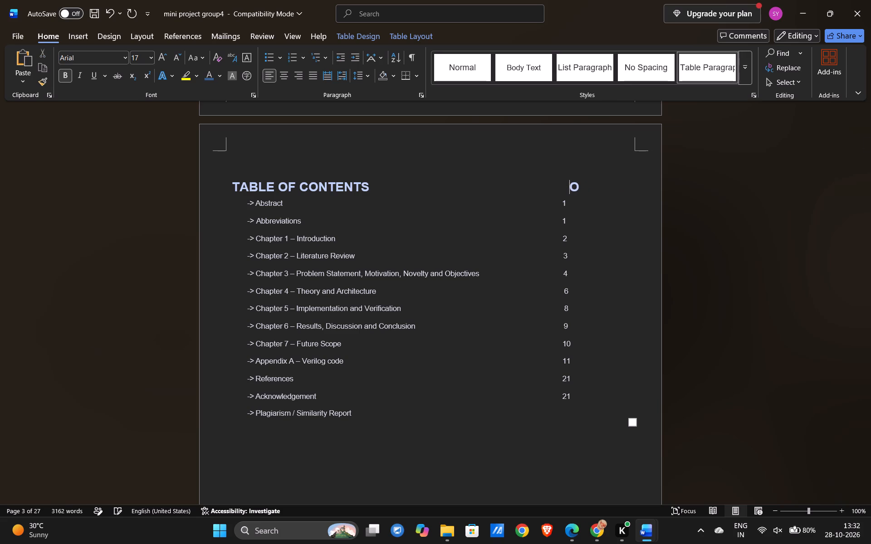
pyautogui.press('Right')
pyautogui.press('BackSpace')
pyautogui.press('BackSpace')
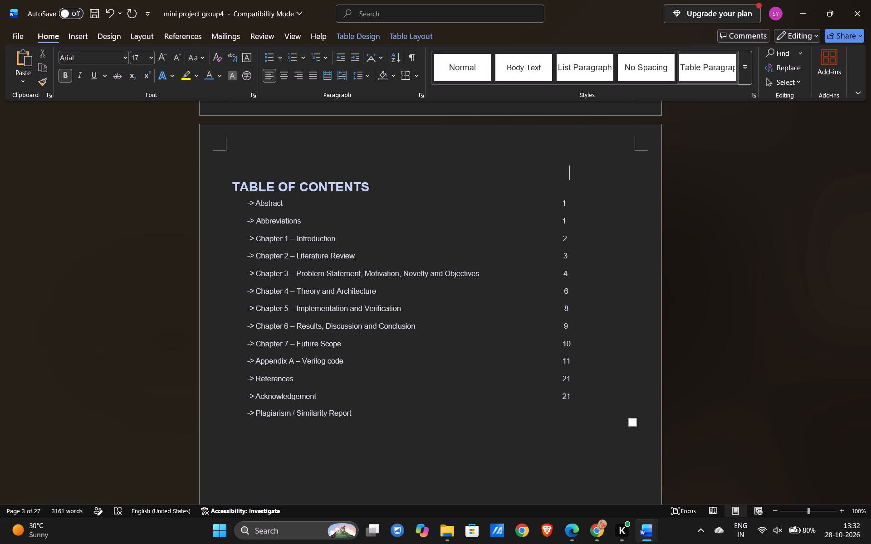
# Try the word PAGE at the end of the TABLE OF CONTENTS line, and remove it with about five spaces before it.
pyautogui.click(546, 189)
pyautogui.press('p')
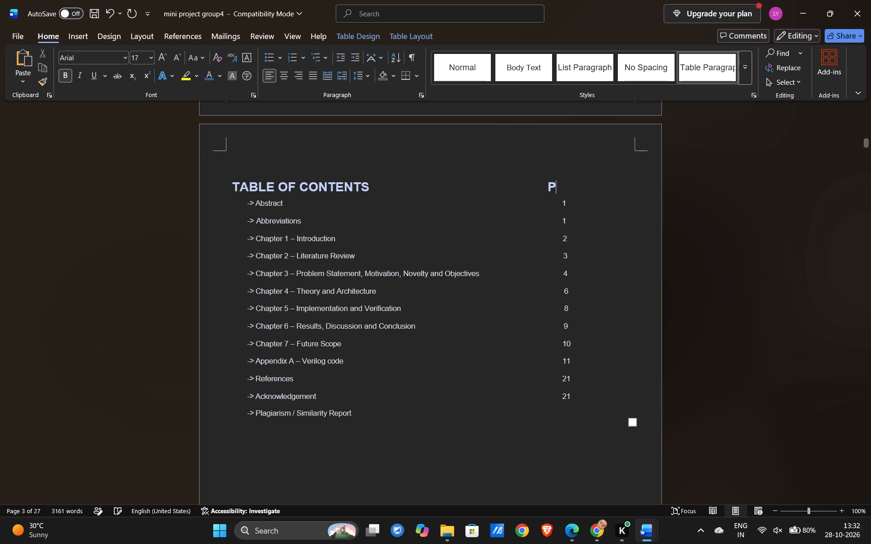
pyautogui.write('AGE')
pyautogui.press('space')
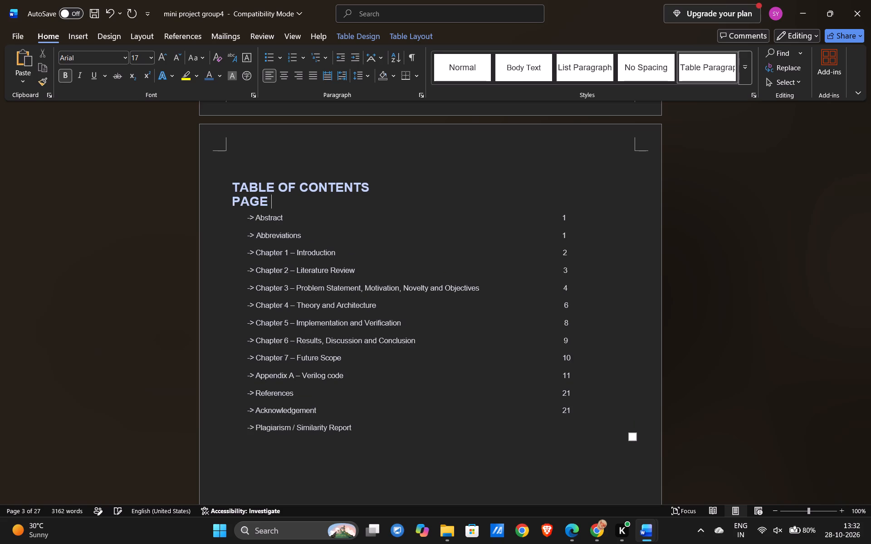
pyautogui.press('BackSpace')
pyautogui.press('BackSpace')
pyautogui.press('BackSpace')
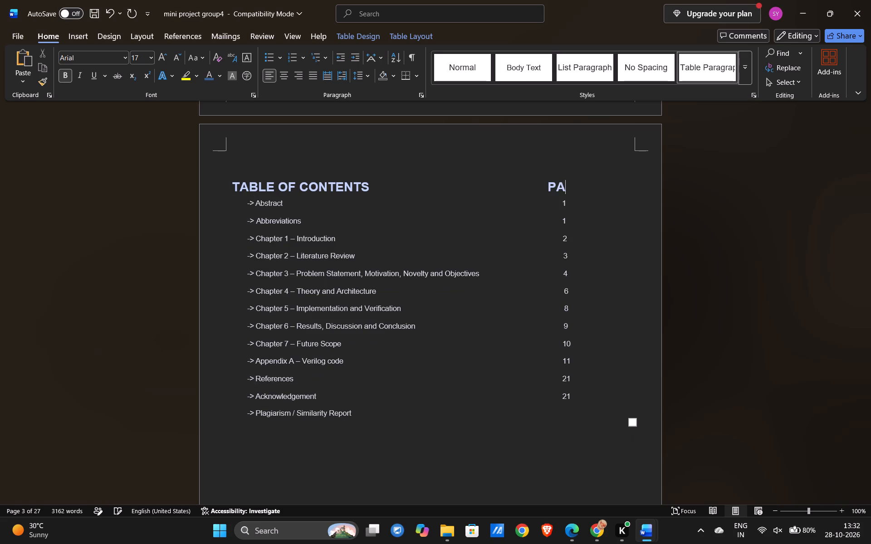
pyautogui.press('BackSpace')
pyautogui.press('BackSpace')
pyautogui.press('BackSpace')
pyautogui.press('BackSpace')
pyautogui.press('BackSpace')
pyautogui.press('BackSpace')
pyautogui.press('BackSpace')
# Try PAGE NO on the TABLE OF CONTENTS line, and remove it with about three more spaces before it.
pyautogui.write('PAGE')
pyautogui.press('space')
pyautogui.write('NO')
pyautogui.press('BackSpace')
pyautogui.press('BackSpace')
pyautogui.press('BackSpace')
pyautogui.press('BackSpace')
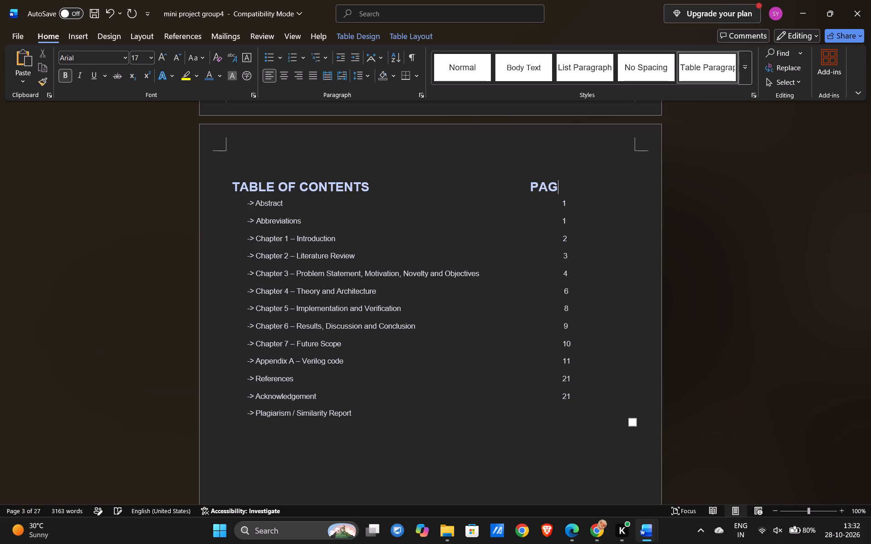
pyautogui.press('BackSpace')
pyautogui.press('BackSpace')
pyautogui.press('BackSpace')
pyautogui.press('BackSpace')
pyautogui.press('BackSpace')
pyautogui.press('BackSpace')
# Enter PAGE NO on the TABLE OF CONTENTS line and trim three spaces before it so the whole heading fits on that line.
pyautogui.write('PAGE NO')
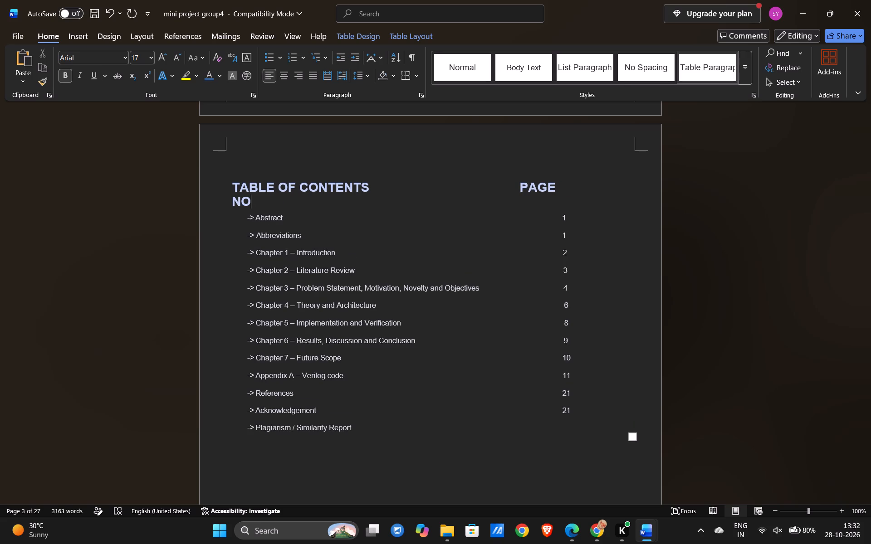
pyautogui.press('BackSpace')
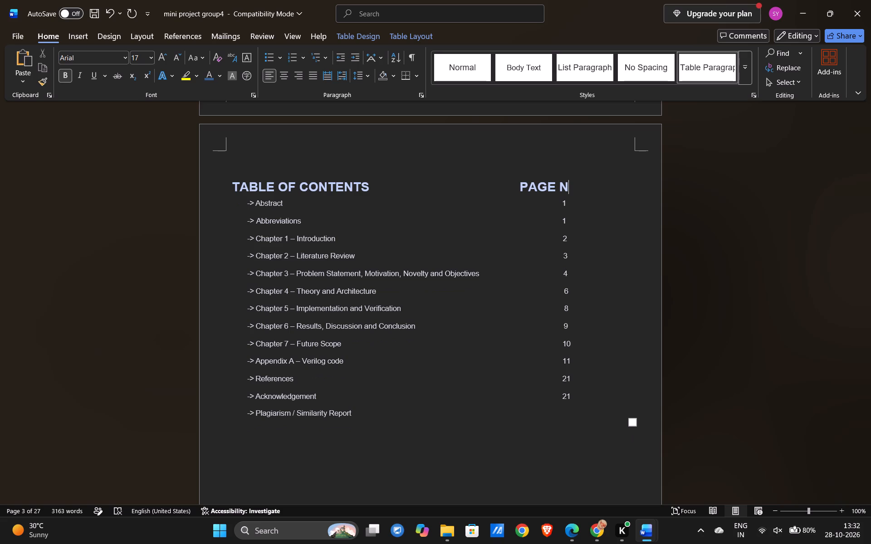
pyautogui.click(522, 189)
pyautogui.press('BackSpace')
pyautogui.click(565, 188)
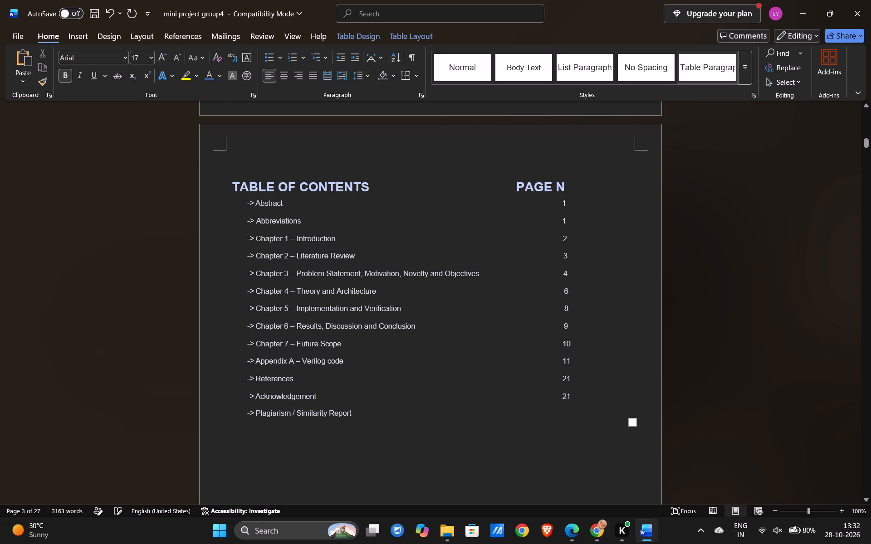
pyautogui.press('o')
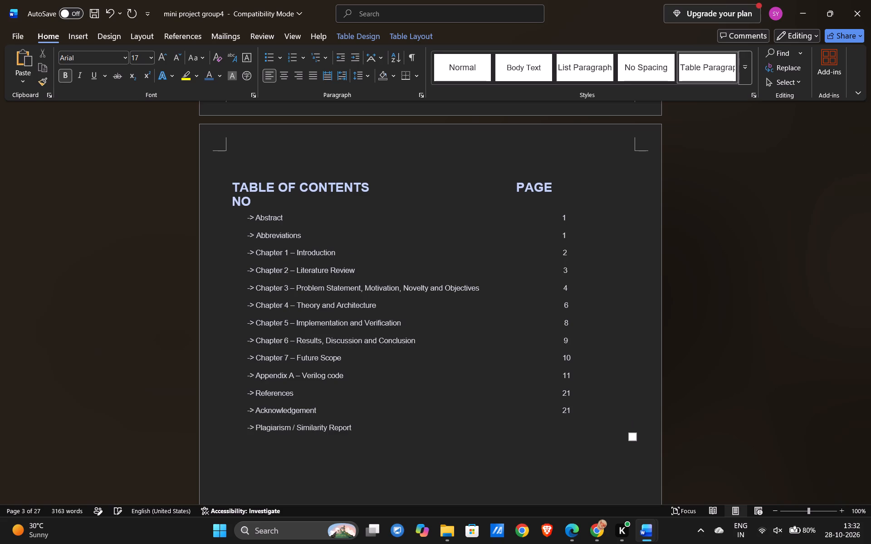
pyautogui.click(516, 189)
pyautogui.press('BackSpace')
pyautogui.press('BackSpace')
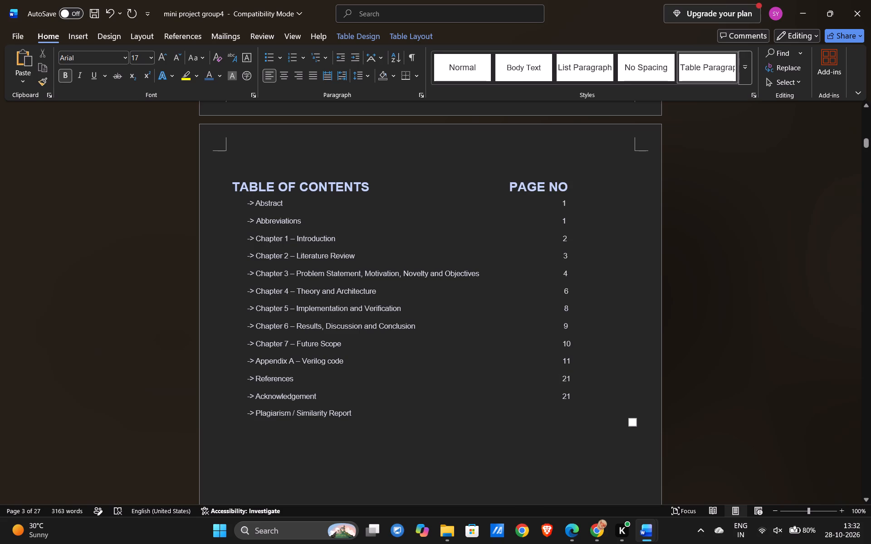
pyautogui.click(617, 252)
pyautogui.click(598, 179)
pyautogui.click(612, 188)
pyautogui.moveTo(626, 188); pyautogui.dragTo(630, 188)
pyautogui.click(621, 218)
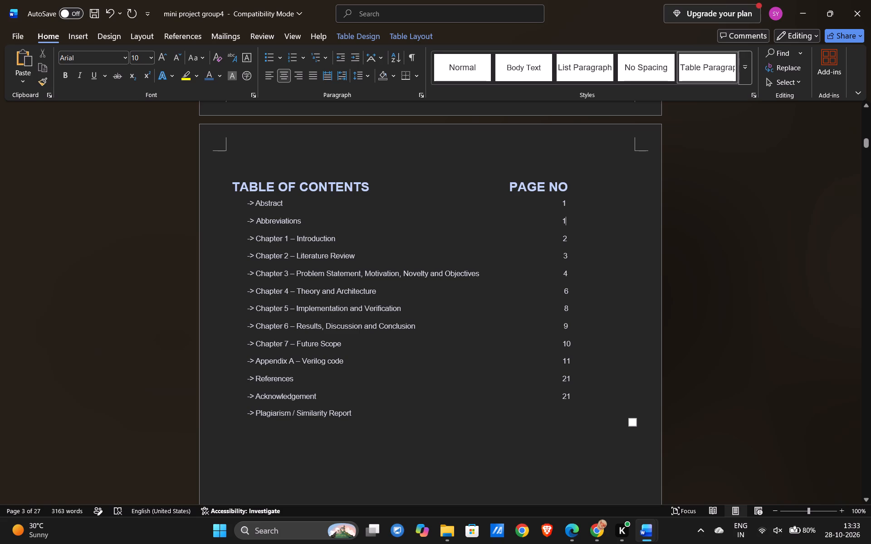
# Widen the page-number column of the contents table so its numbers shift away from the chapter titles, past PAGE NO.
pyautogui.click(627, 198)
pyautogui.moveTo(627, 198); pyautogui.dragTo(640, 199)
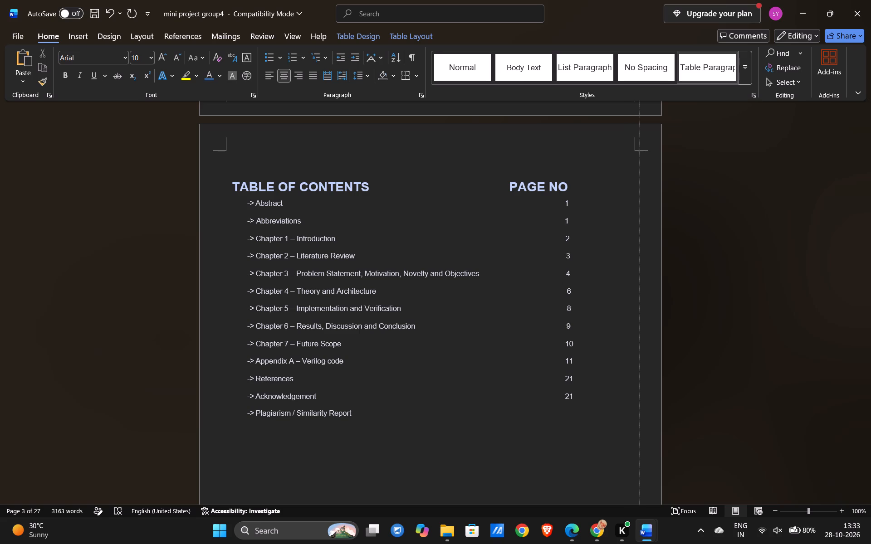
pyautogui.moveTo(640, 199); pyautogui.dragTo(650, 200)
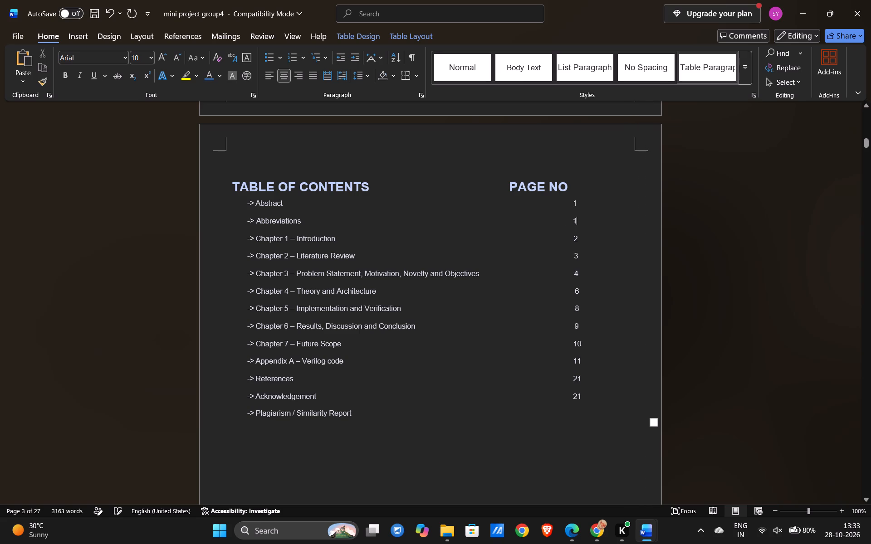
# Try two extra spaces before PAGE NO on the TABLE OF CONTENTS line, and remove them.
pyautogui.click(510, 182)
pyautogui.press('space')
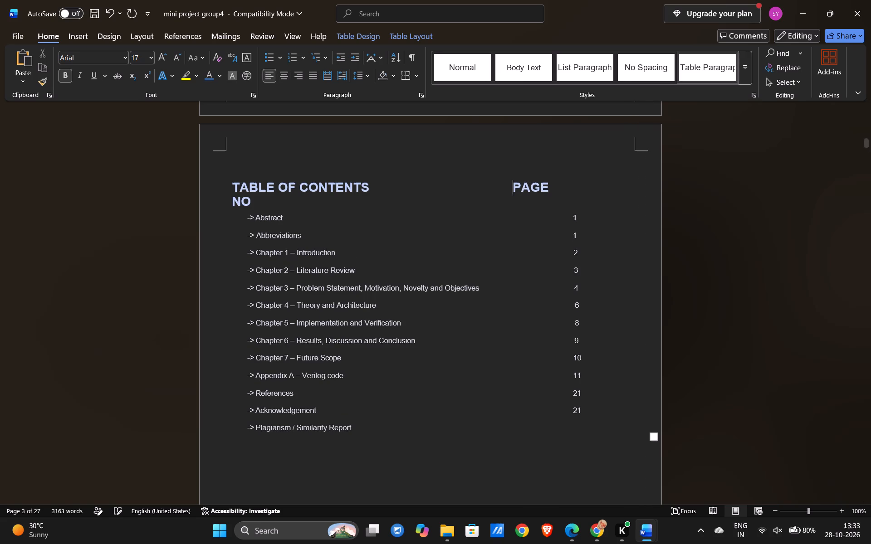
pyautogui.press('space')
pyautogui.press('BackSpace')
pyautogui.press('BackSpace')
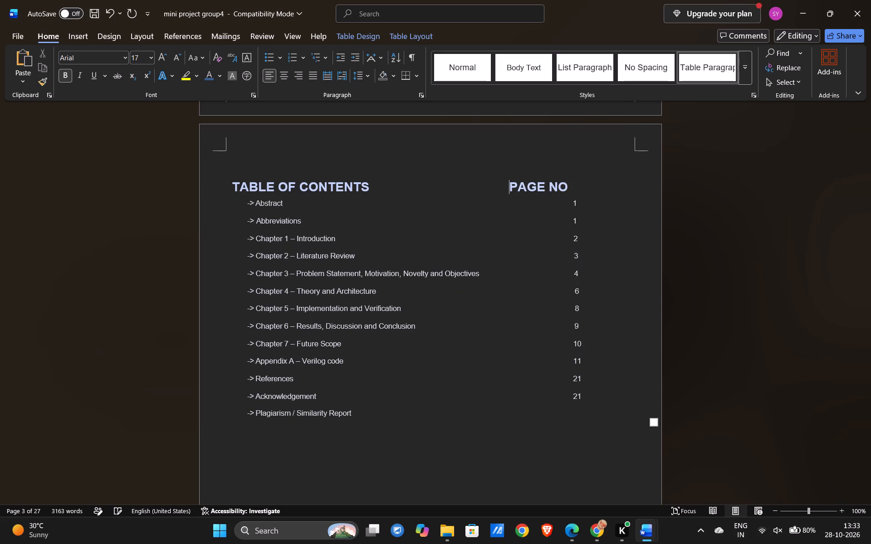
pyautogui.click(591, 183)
# Increase the heading row's height to leave a small gap between the TABLE OF CONTENTS line and the Abstract entry.
pyautogui.click(623, 195)
pyautogui.moveTo(623, 195); pyautogui.dragTo(625, 202)
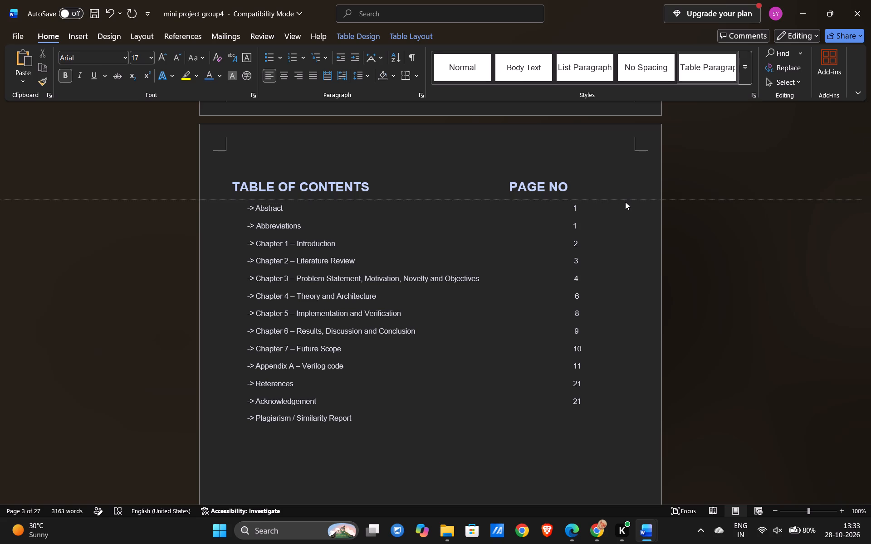
pyautogui.moveTo(625, 202); pyautogui.dragTo(627, 207)
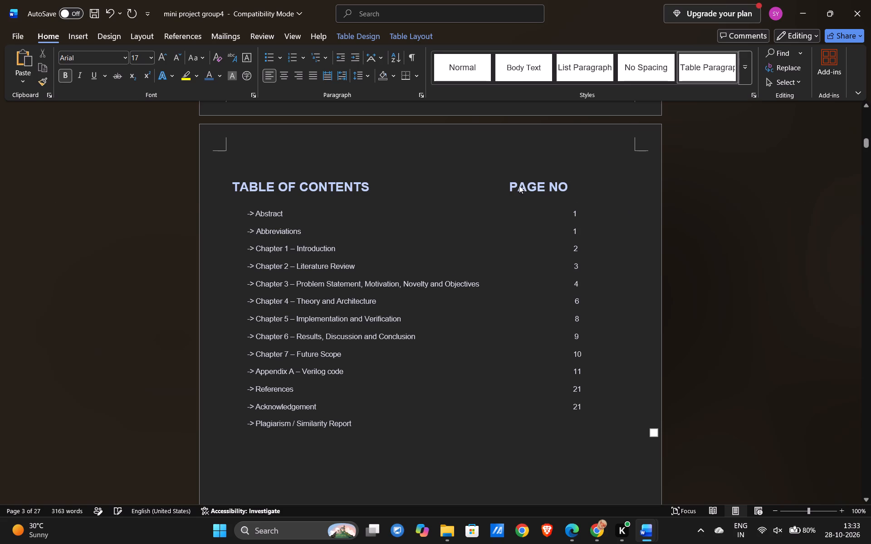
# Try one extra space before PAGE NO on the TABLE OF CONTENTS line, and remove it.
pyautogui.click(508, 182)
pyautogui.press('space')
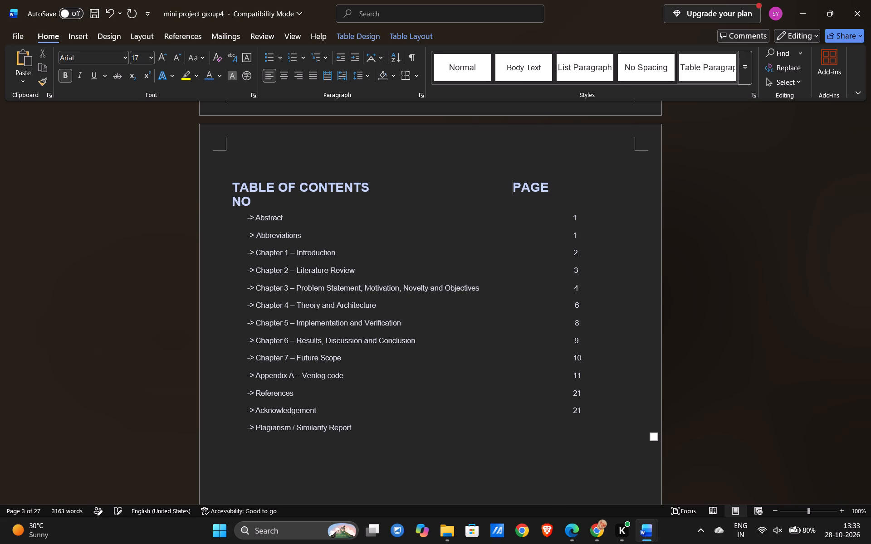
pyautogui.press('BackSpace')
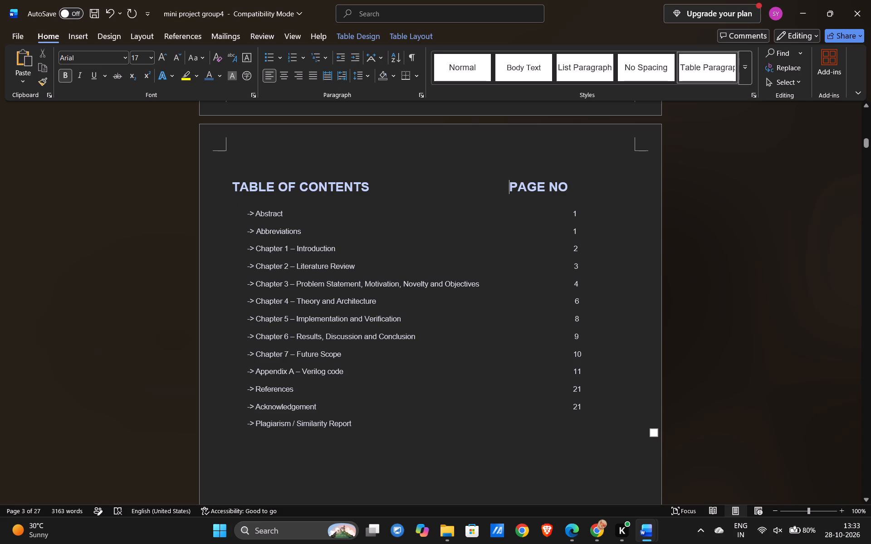
# Narrow the page-number column of the contents table so the numbers sit centred beneath the PAGE NO heading.
pyautogui.click(649, 228)
pyautogui.moveTo(649, 228); pyautogui.dragTo(612, 228)
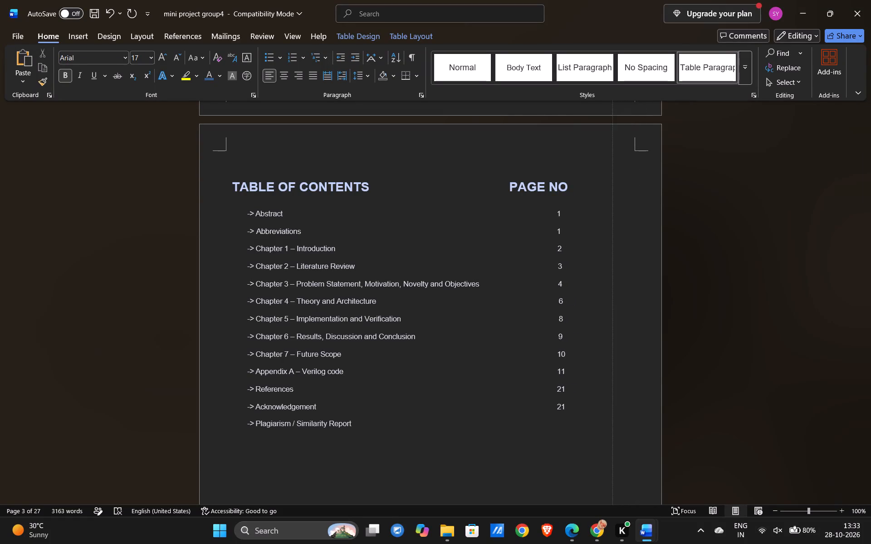
pyautogui.moveTo(612, 228); pyautogui.dragTo(601, 227)
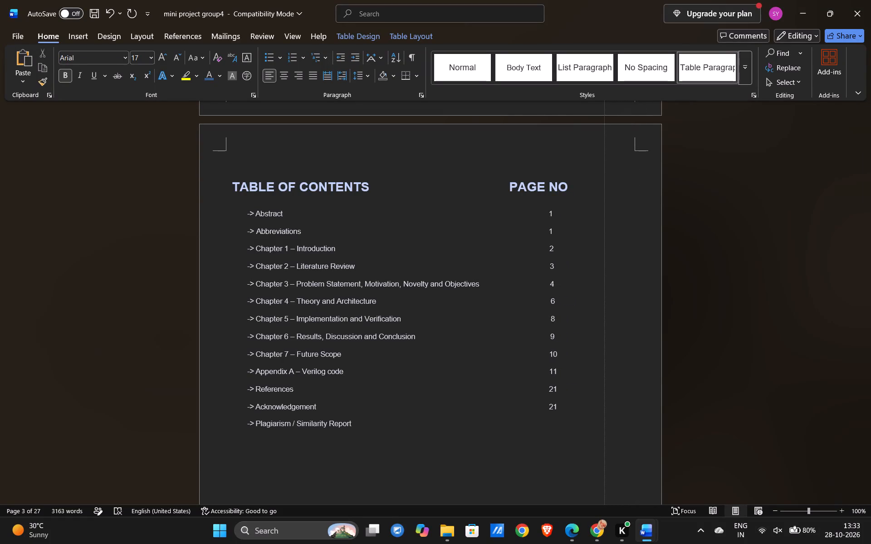
pyautogui.moveTo(601, 227); pyautogui.dragTo(587, 228)
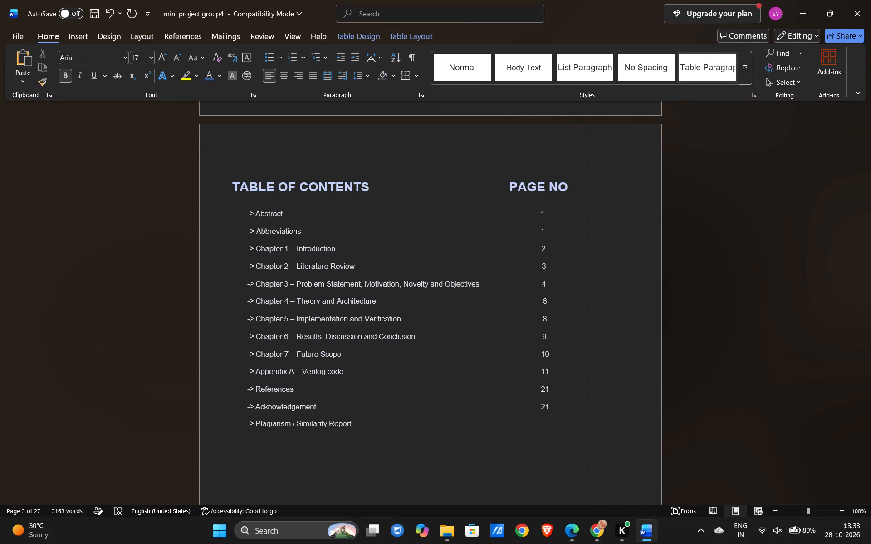
pyautogui.moveTo(587, 228); pyautogui.dragTo(587, 228)
# Review the whole report's pages, from the certificate and title pages through to the references and similarity report.
pyautogui.scroll(5, 582, 250)
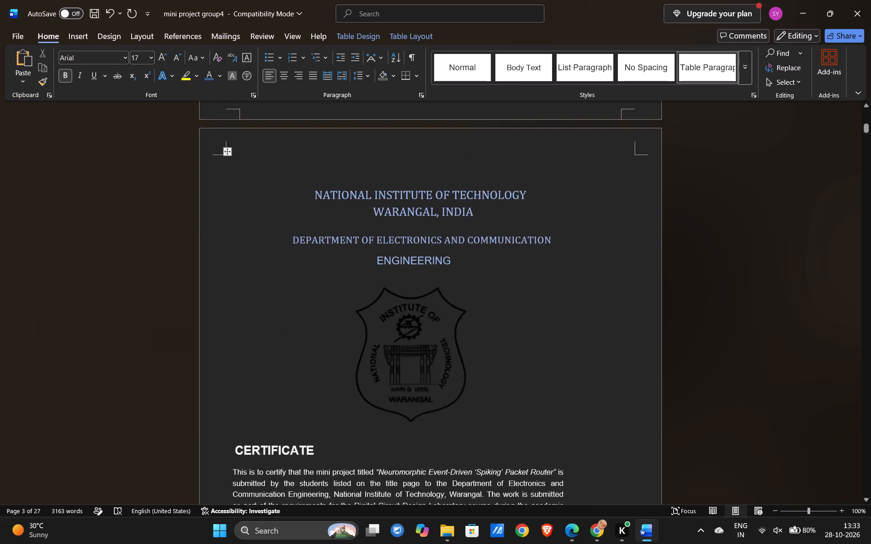
pyautogui.scroll(1, 582, 250)
pyautogui.scroll(-3, 582, 250)
pyautogui.scroll(2, 582, 250)
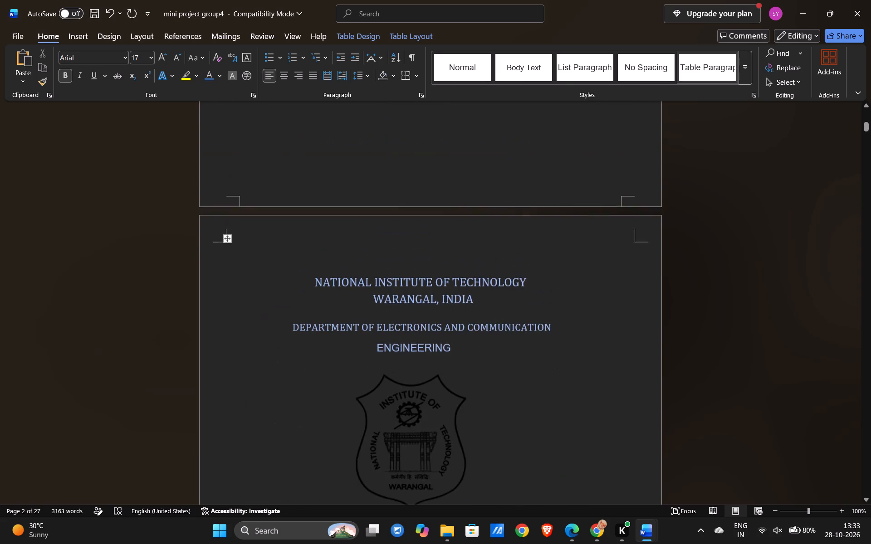
pyautogui.scroll(16, 582, 250)
pyautogui.scroll(-9, 582, 250)
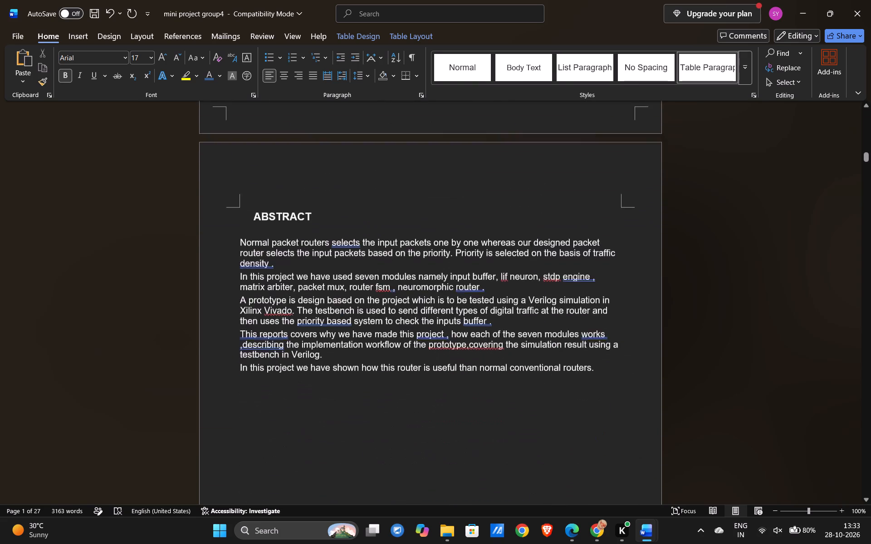
pyautogui.scroll(-14, 582, 250)
pyautogui.scroll(-11, 582, 250)
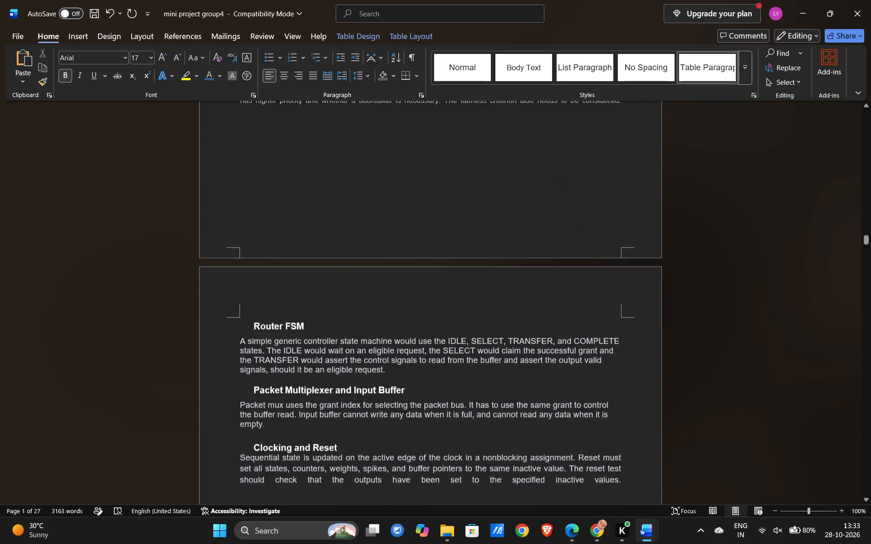
pyautogui.scroll(-11, 582, 250)
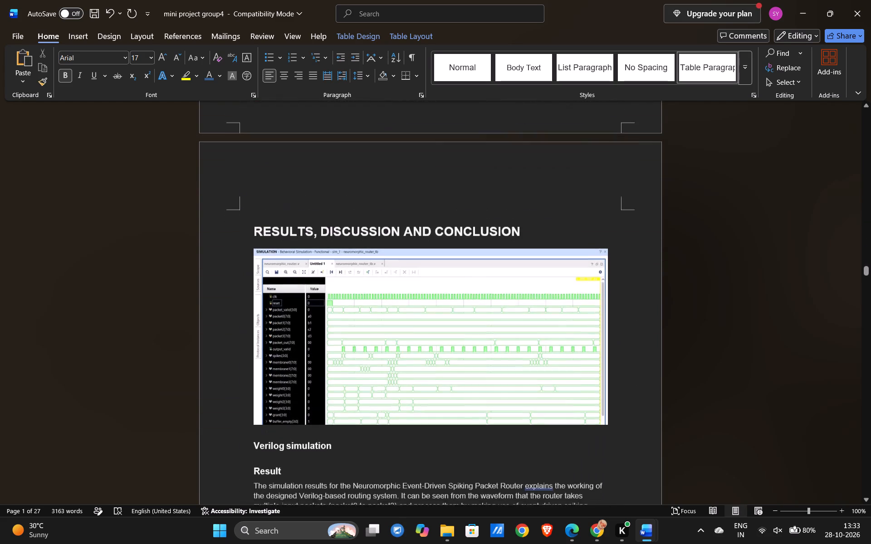
pyautogui.scroll(-18, 582, 250)
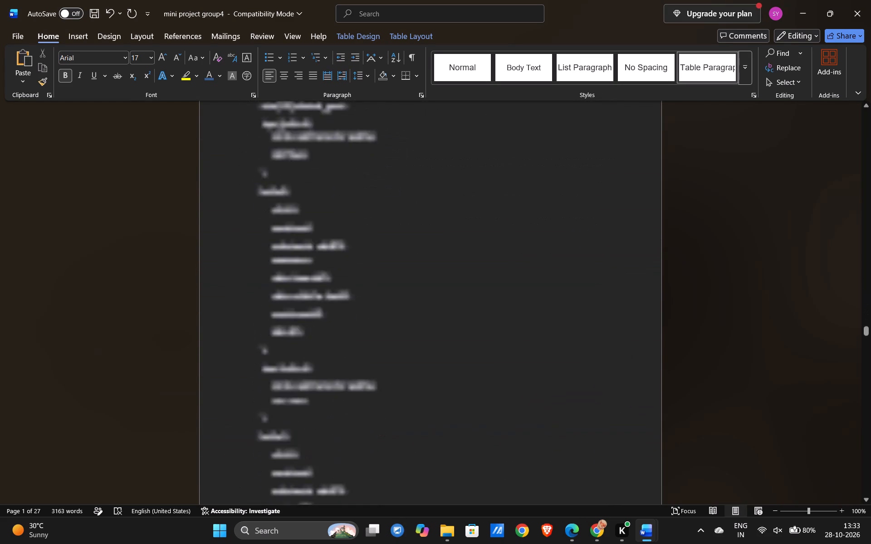
pyautogui.scroll(-13, 582, 250)
pyautogui.scroll(2, 582, 250)
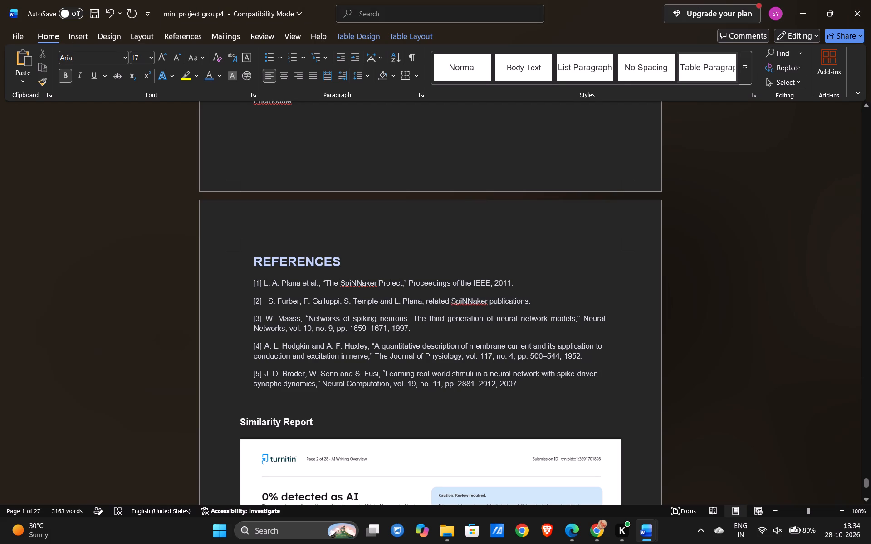
# Save the report document.
pyautogui.hotkey('ctrl', 's')
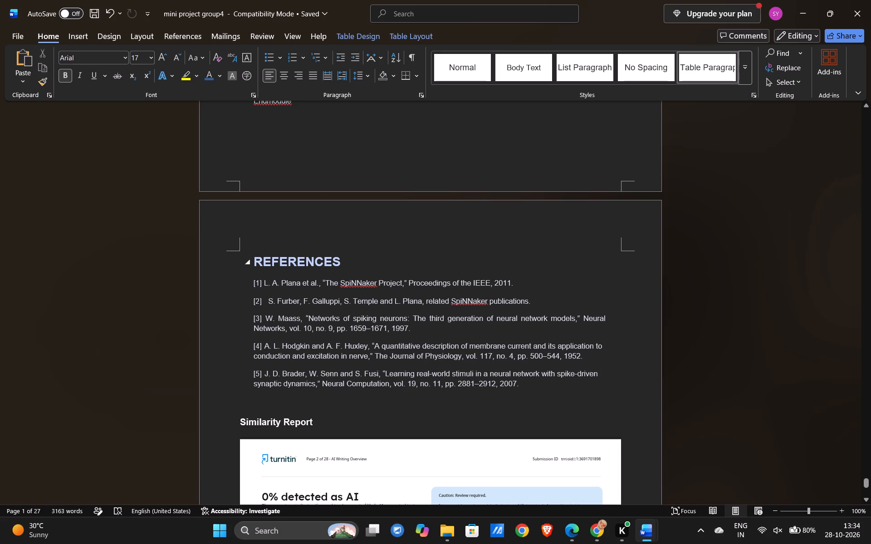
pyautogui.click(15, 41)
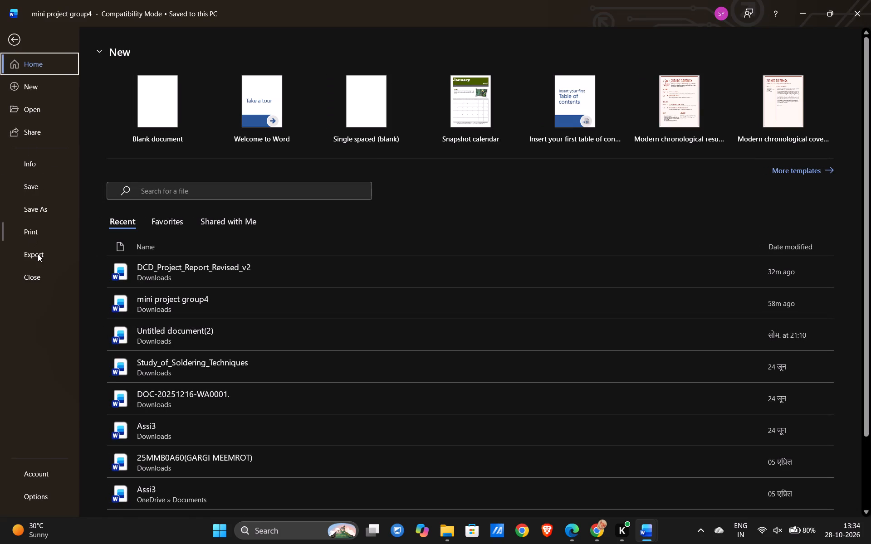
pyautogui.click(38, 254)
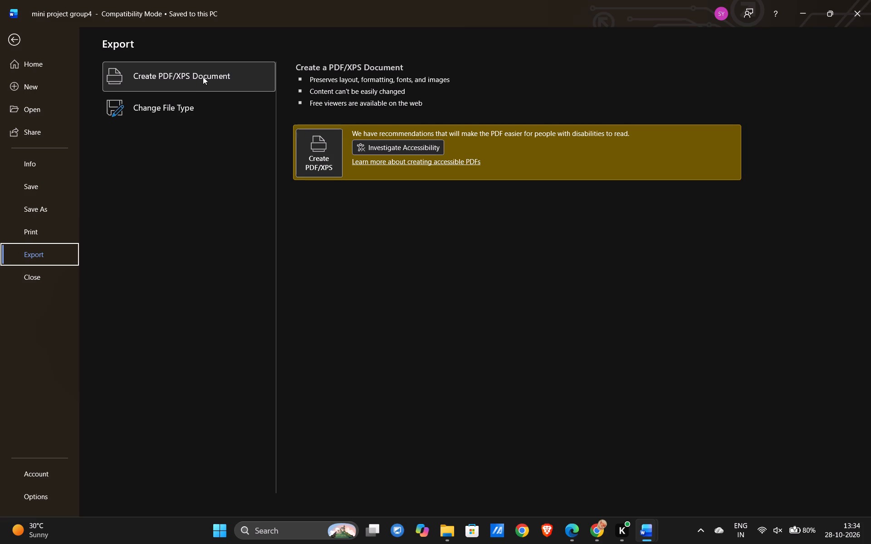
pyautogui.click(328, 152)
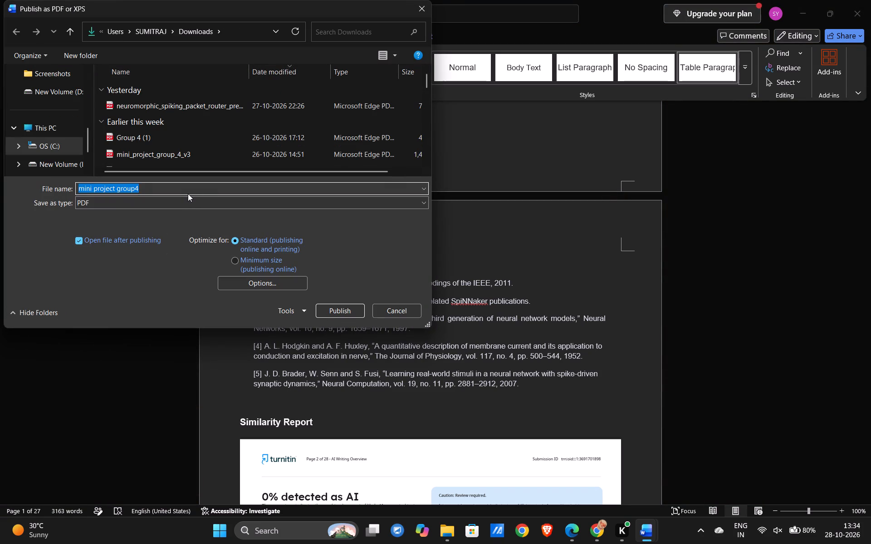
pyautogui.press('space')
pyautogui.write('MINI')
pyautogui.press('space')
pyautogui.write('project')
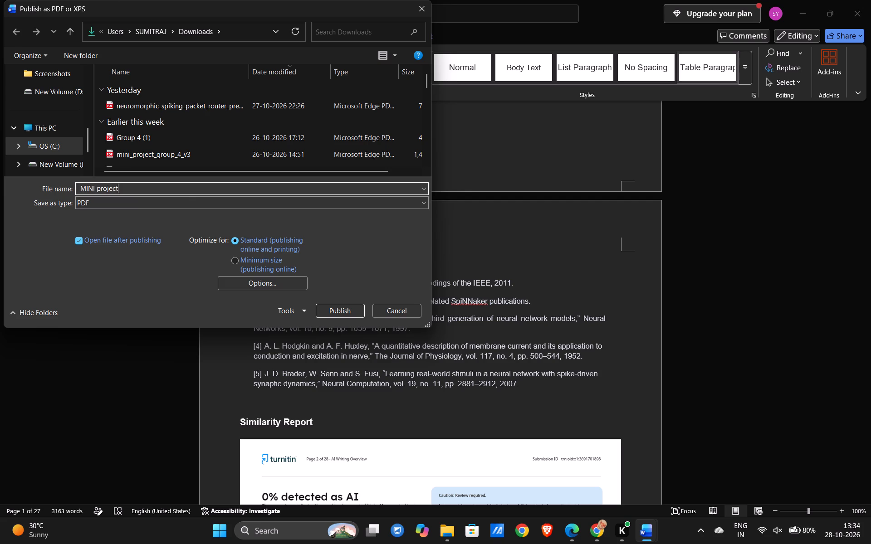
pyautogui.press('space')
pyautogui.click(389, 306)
# Remove the square brackets around Associate Professor on the title page.
pyautogui.scroll(20, 482, 236)
pyautogui.scroll(20, 482, 236)
pyautogui.scroll(20, 482, 236)
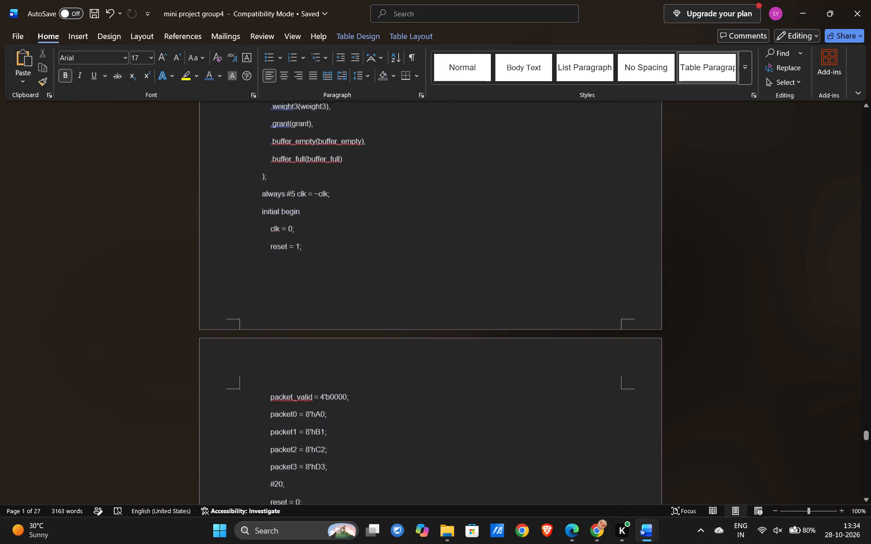
pyautogui.scroll(20, 482, 236)
pyautogui.scroll(20, 482, 236)
pyautogui.scroll(20, 482, 236)
pyautogui.scroll(1, 482, 236)
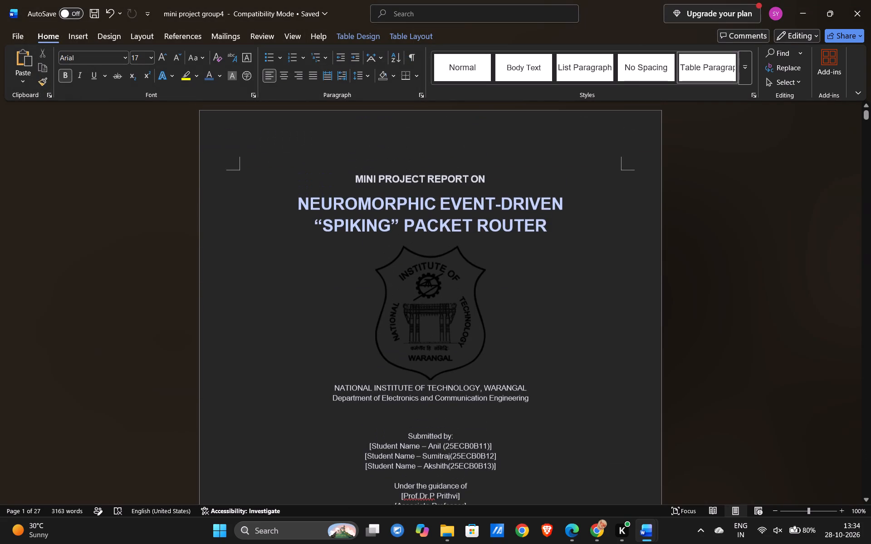
pyautogui.scroll(-1, 494, 475)
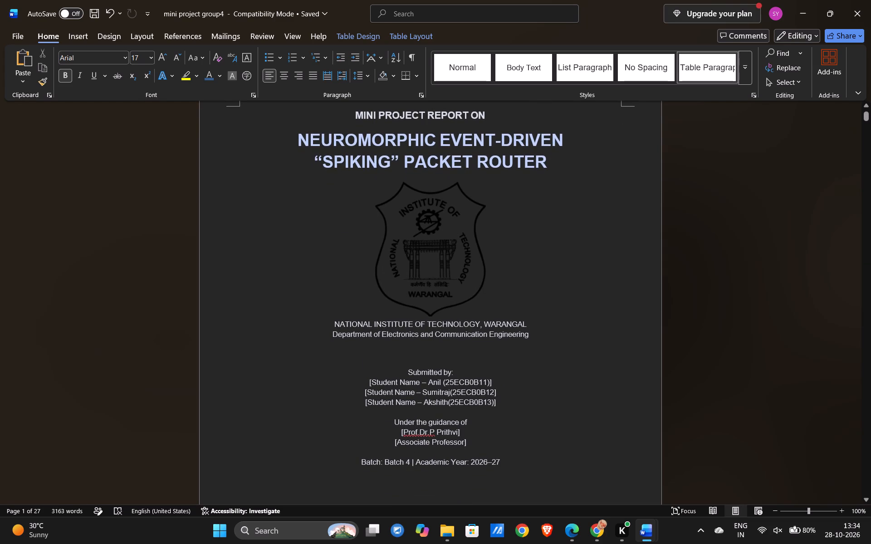
pyautogui.click(398, 442)
pyautogui.press('BackSpace')
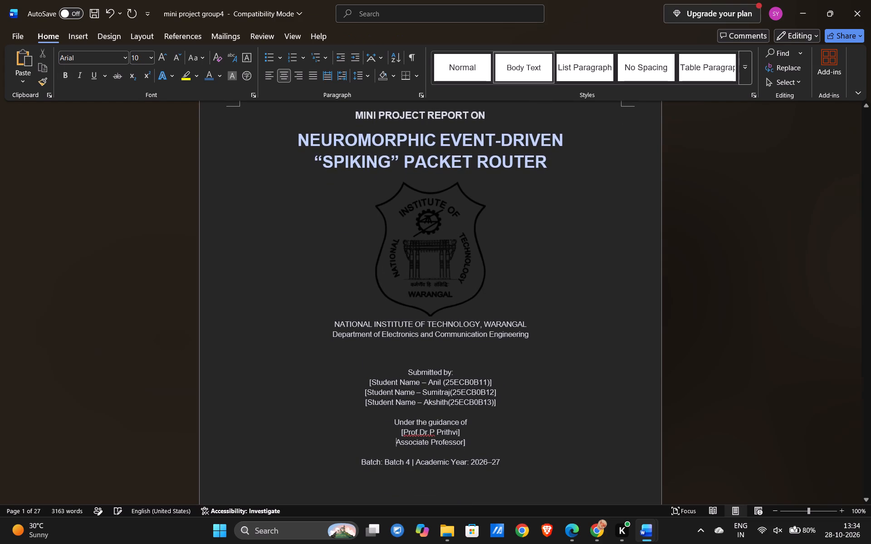
pyautogui.click(470, 440)
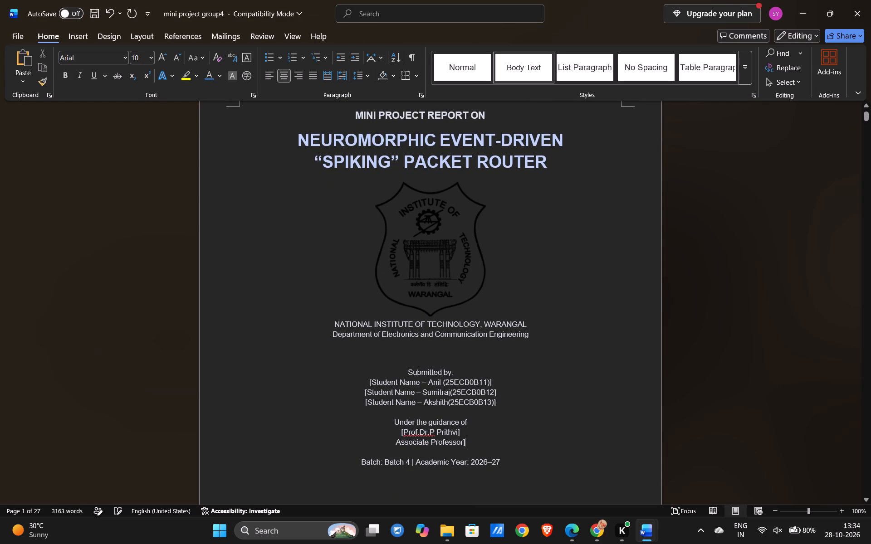
pyautogui.press('BackSpace')
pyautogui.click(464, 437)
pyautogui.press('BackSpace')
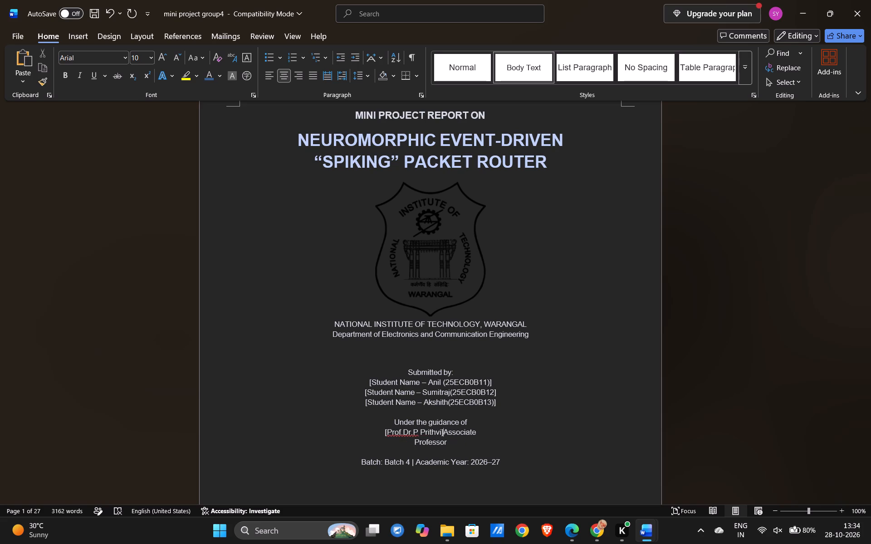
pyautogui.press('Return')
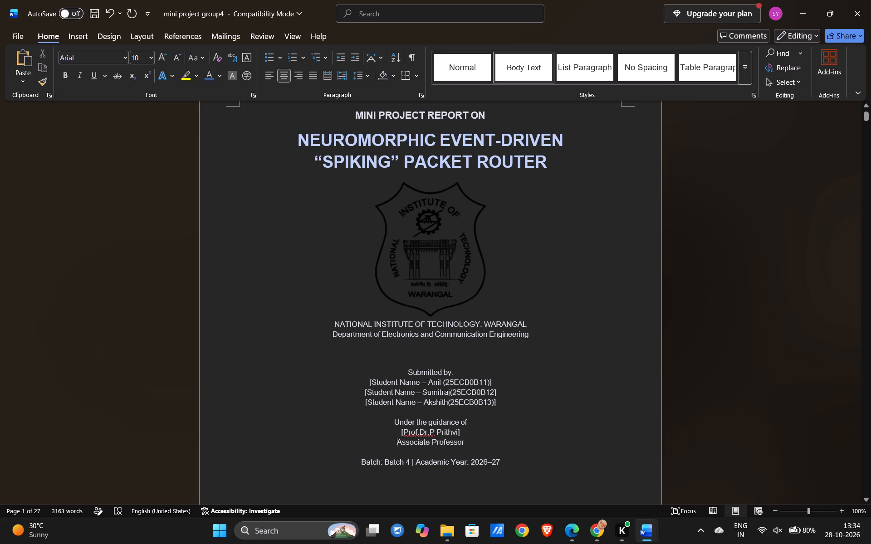
# Remove the square brackets around the guide's name above Associate Professor on the title page.
pyautogui.click(460, 433)
pyautogui.press('BackSpace')
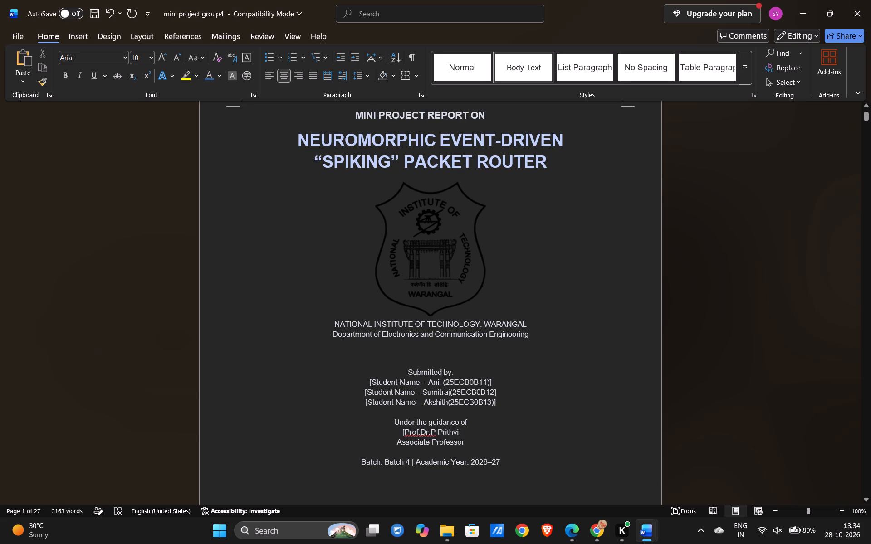
pyautogui.click(403, 432)
pyautogui.press('BackSpace')
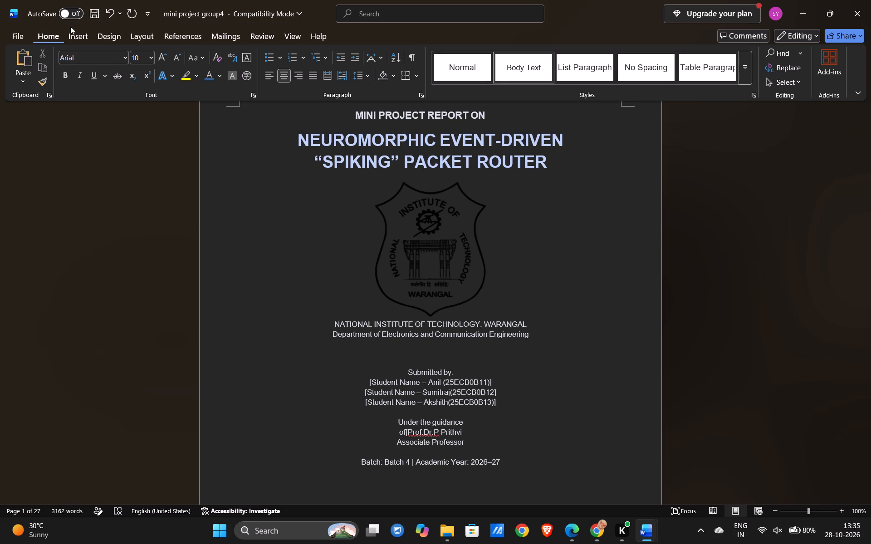
pyautogui.click(104, 13)
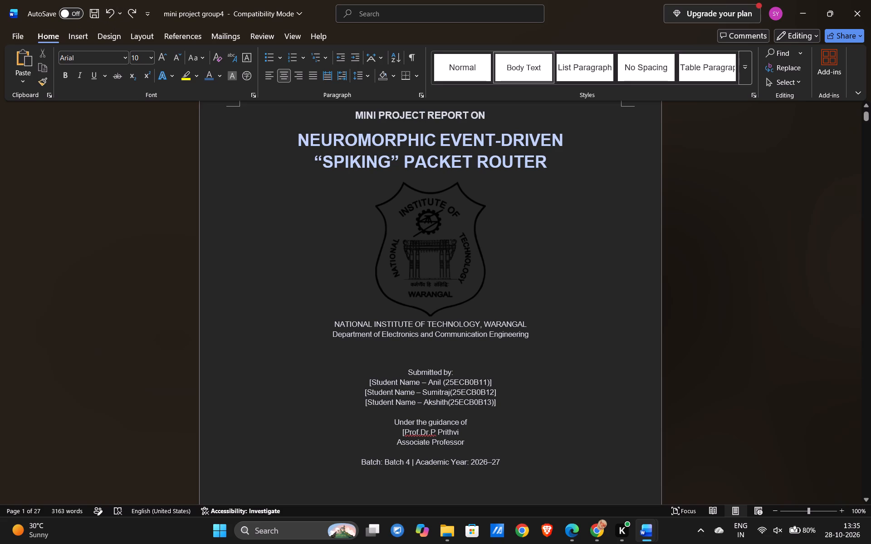
pyautogui.press('Right')
pyautogui.press('BackSpace')
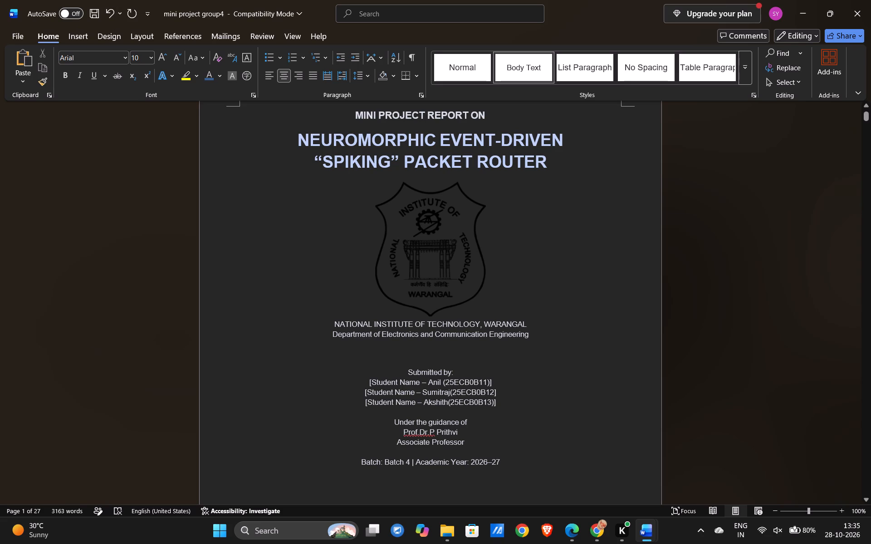
# Remove the square brackets around the three student entries under Submitted by, keeping each student on a separate line.
pyautogui.click(369, 402)
pyautogui.press('BackSpace')
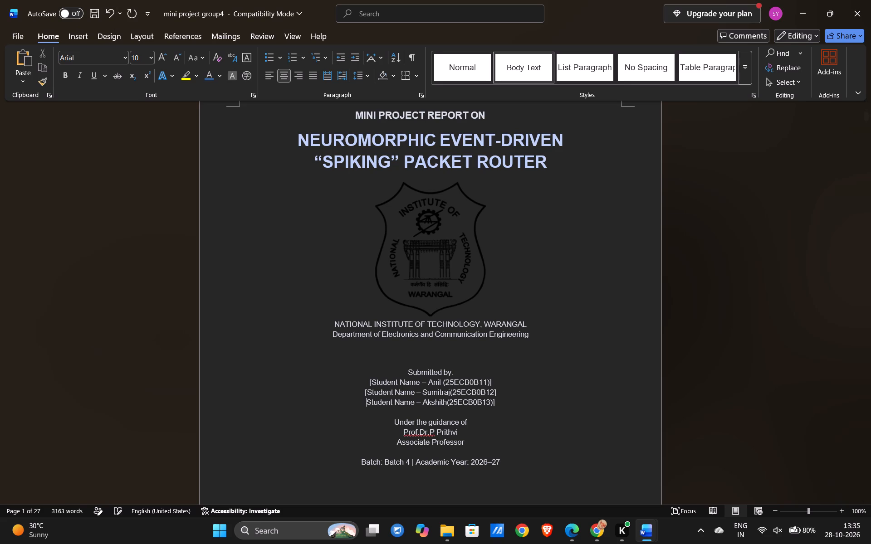
pyautogui.click(368, 392)
pyautogui.press('BackSpace')
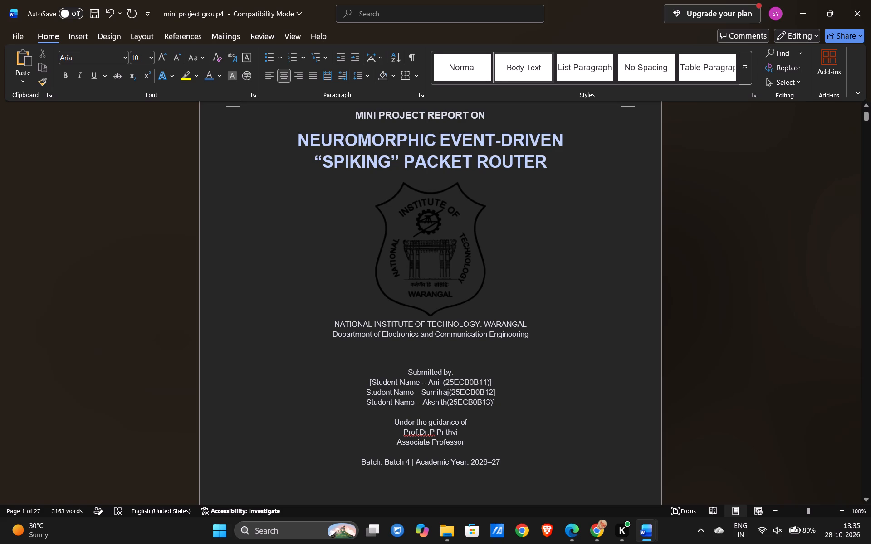
pyautogui.click(373, 382)
pyautogui.press('BackSpace')
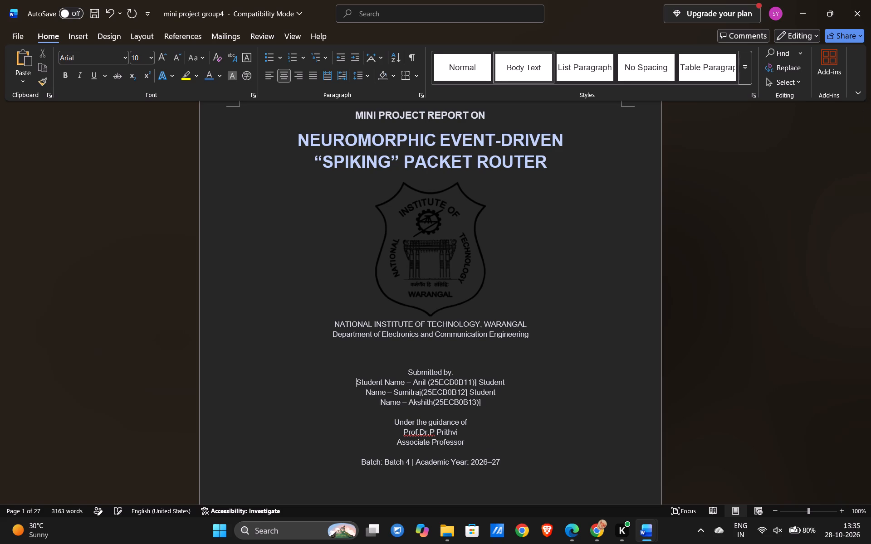
pyautogui.click(479, 382)
pyautogui.press('Return')
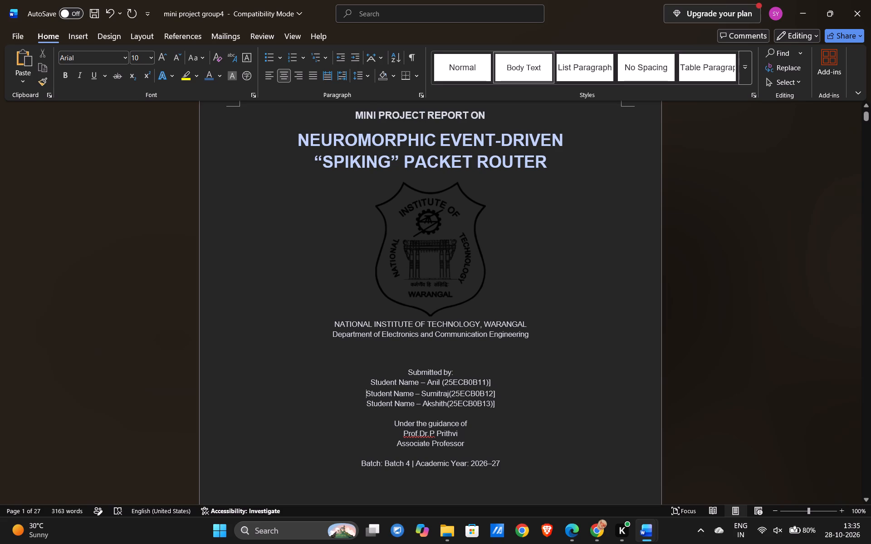
pyautogui.click(491, 382)
pyautogui.press('BackSpace')
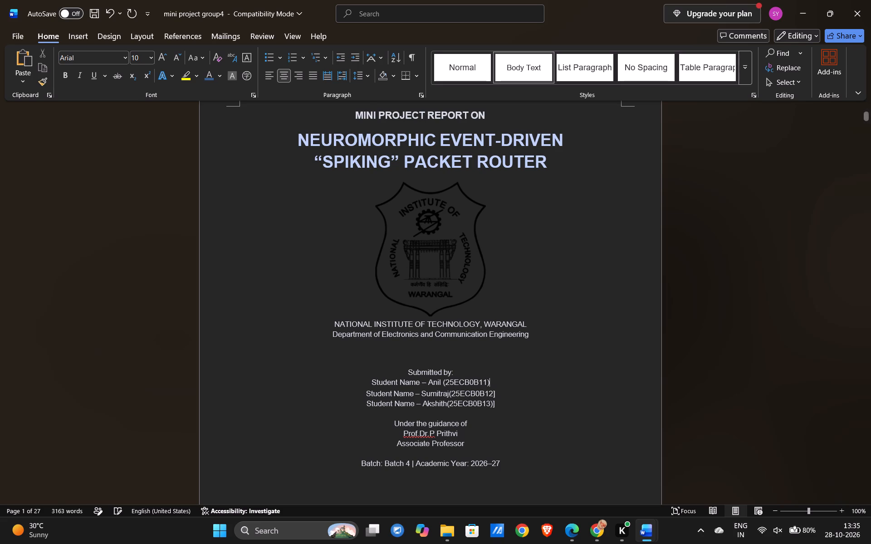
pyautogui.click(494, 398)
pyautogui.press('BackSpace')
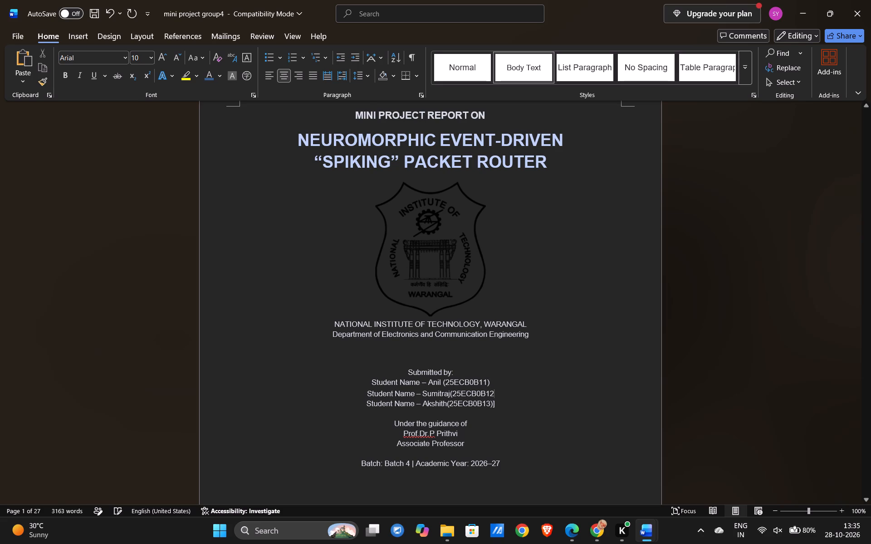
pyautogui.click(495, 403)
pyautogui.press('BackSpace')
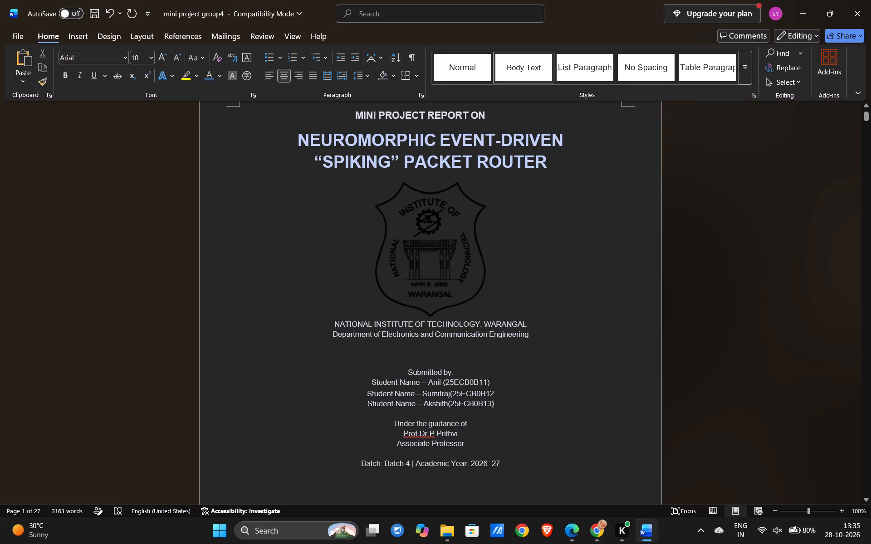
# Move the Name entry on the certificate page onto its own line beneath the Signature line.
pyautogui.scroll(-1, 498, 438)
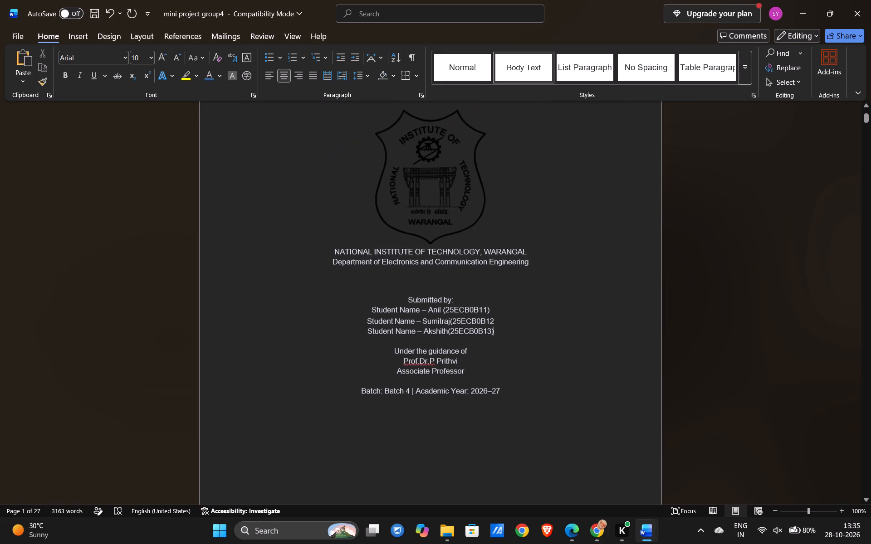
pyautogui.scroll(-3, 498, 438)
pyautogui.scroll(1, 498, 438)
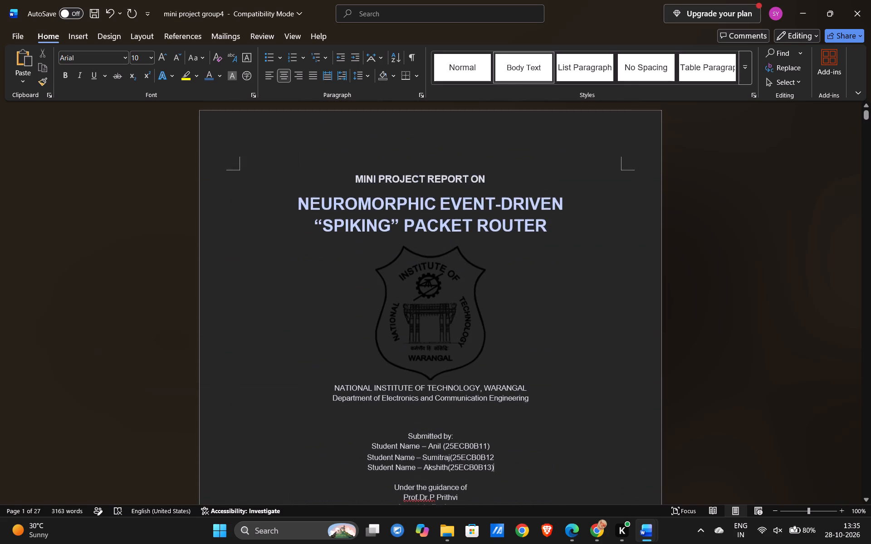
pyautogui.scroll(-8, 498, 438)
pyautogui.scroll(1, 498, 438)
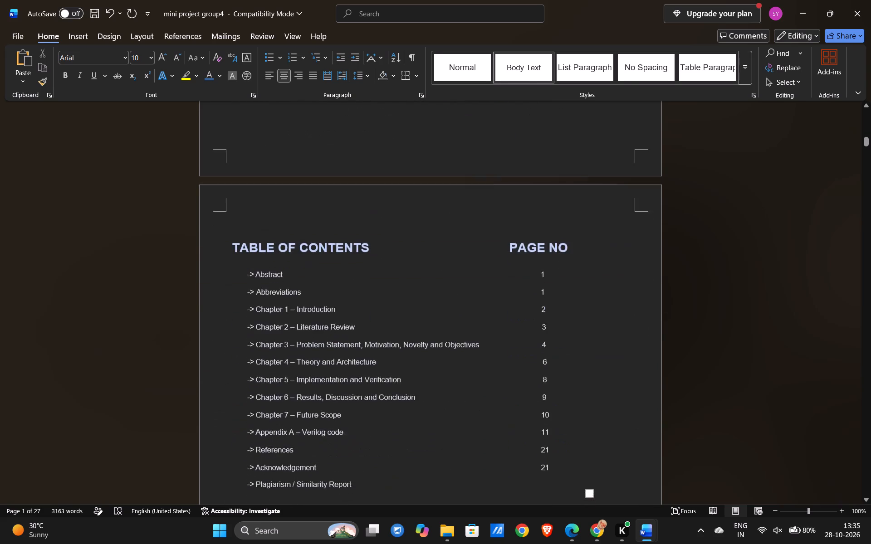
pyautogui.scroll(1, 498, 438)
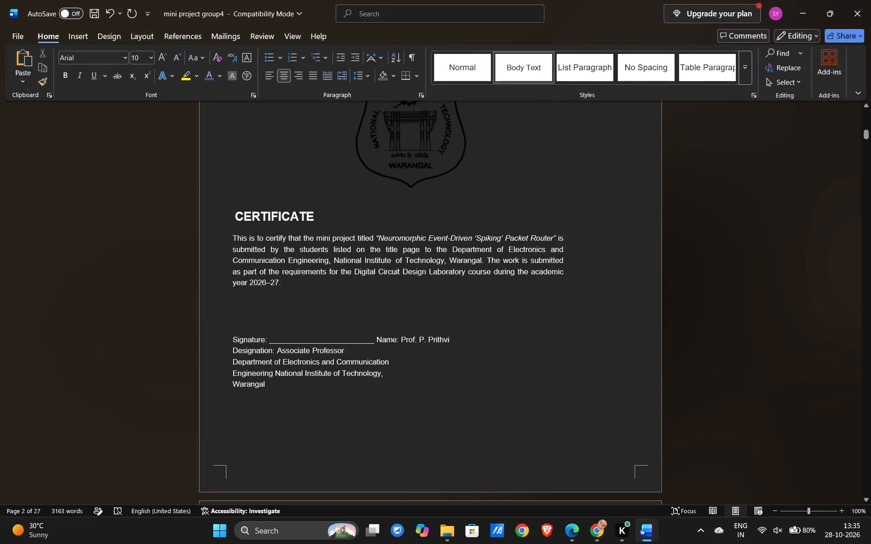
pyautogui.click(377, 339)
pyautogui.press('Return')
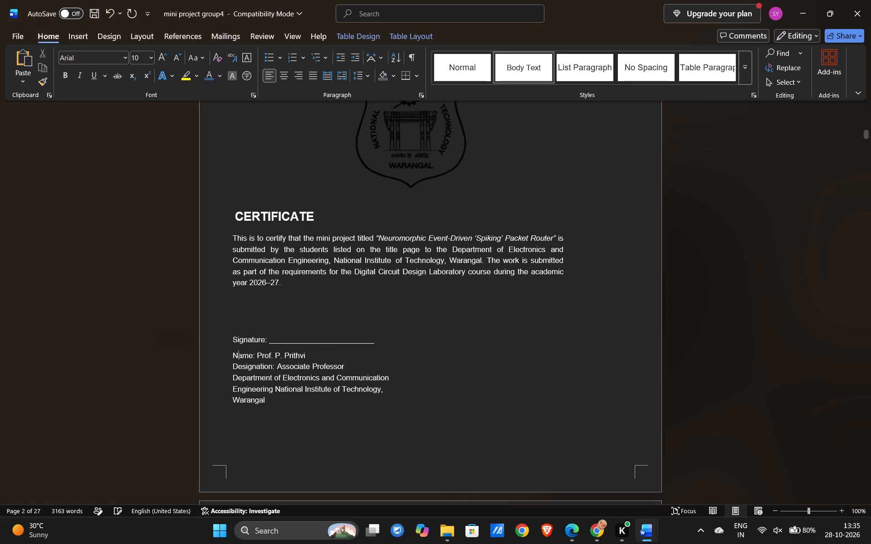
# Check the layout of the certificate, table of contents and abstract pages.
pyautogui.scroll(-3, 377, 339)
pyautogui.scroll(2, 377, 339)
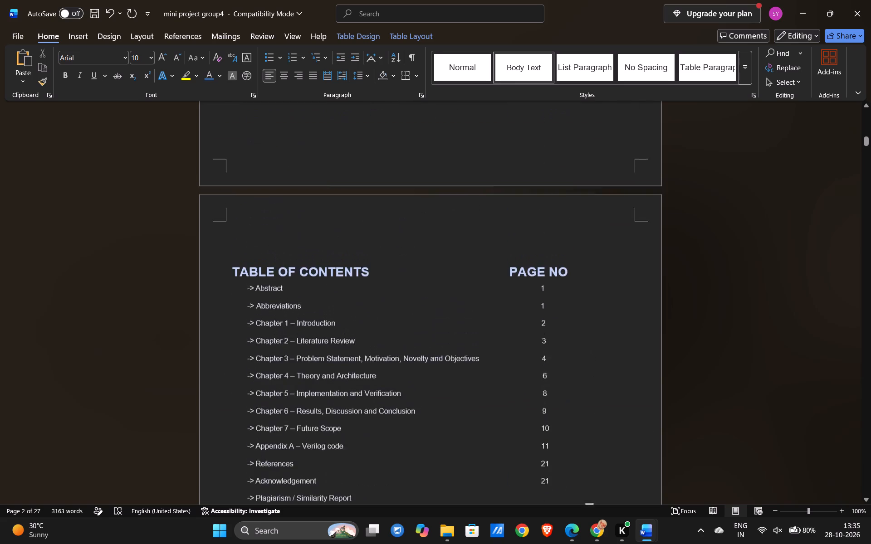
pyautogui.scroll(2, 377, 339)
pyautogui.scroll(-5, 377, 339)
pyautogui.scroll(5, 377, 339)
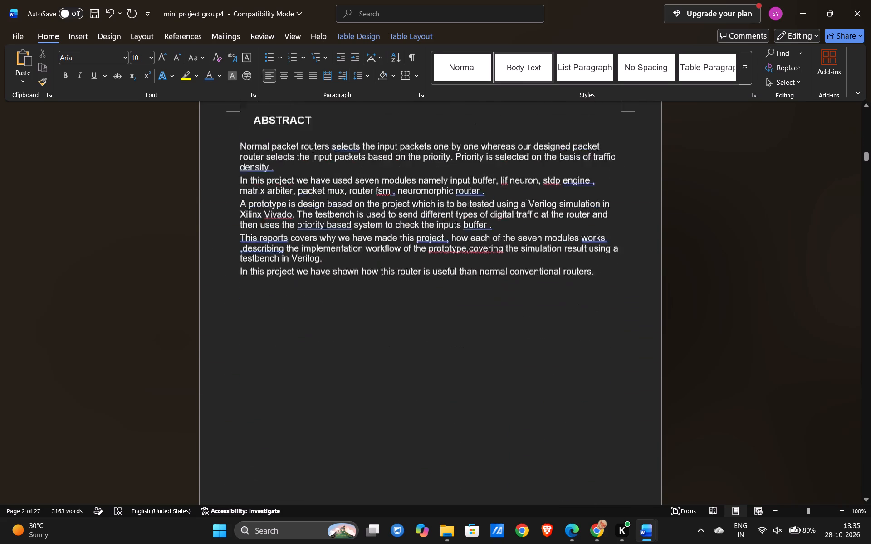
pyautogui.scroll(2, 377, 339)
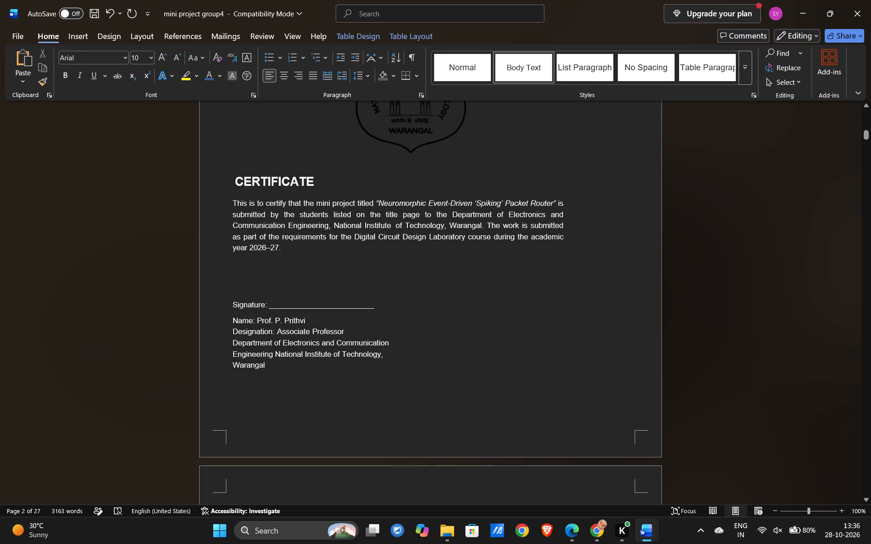
pyautogui.click(318, 321)
# Add the missing closing parenthesis after the second student's roll number on the title page.
pyautogui.scroll(13, 318, 321)
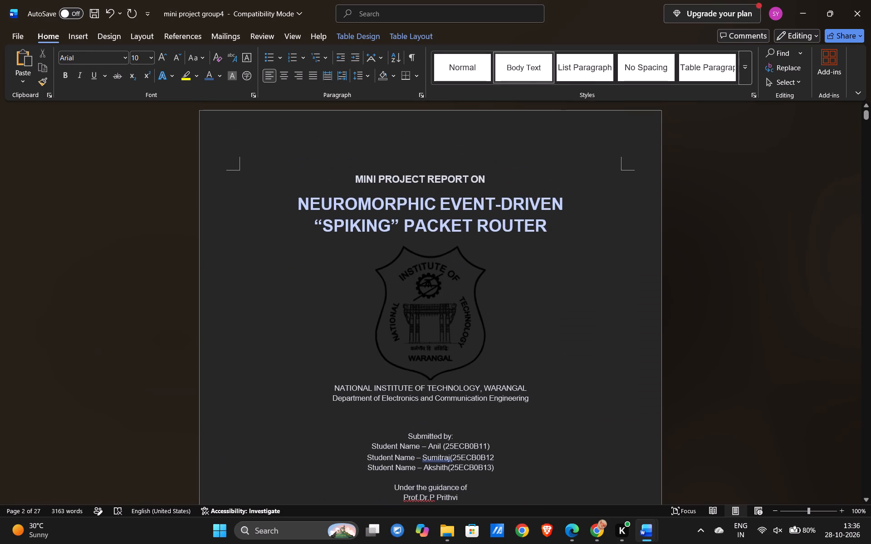
pyautogui.scroll(-1, 318, 321)
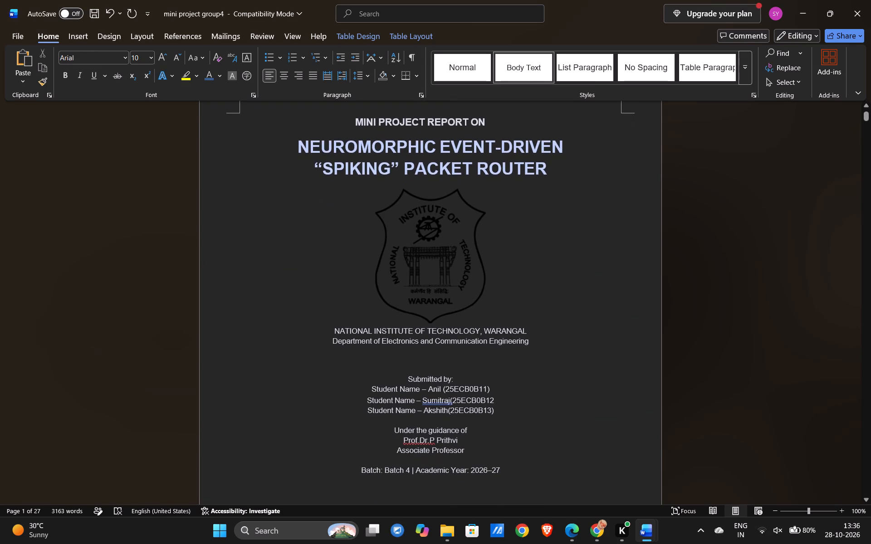
pyautogui.scroll(-1, 318, 321)
pyautogui.scroll(-1, 354, 261)
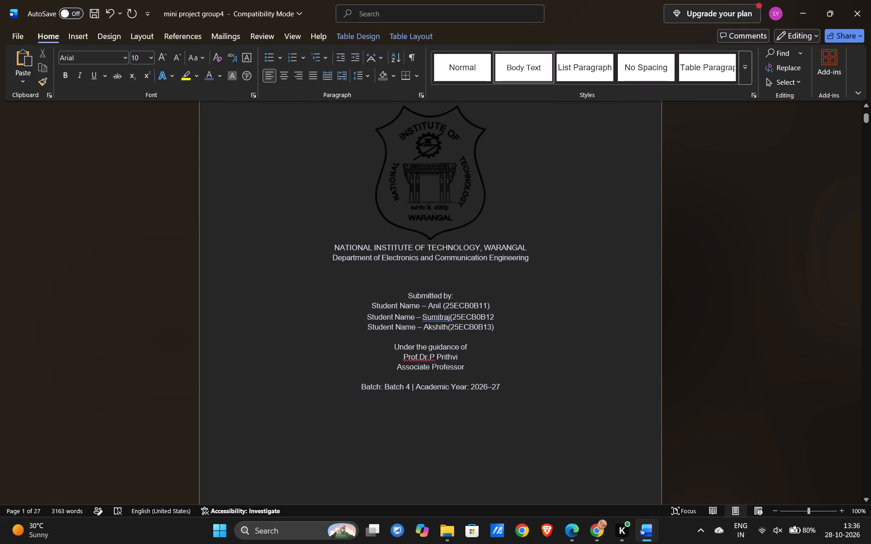
pyautogui.click(495, 316)
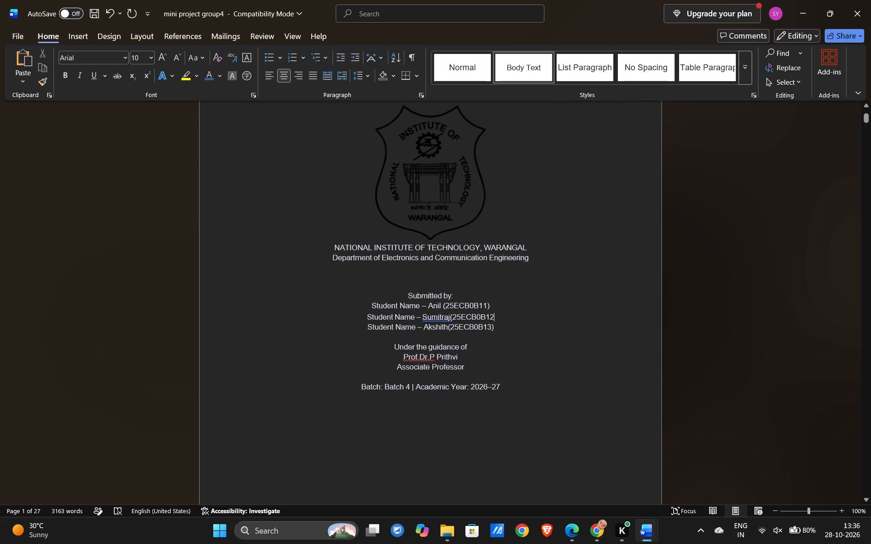
pyautogui.hotkey('shift', '}')
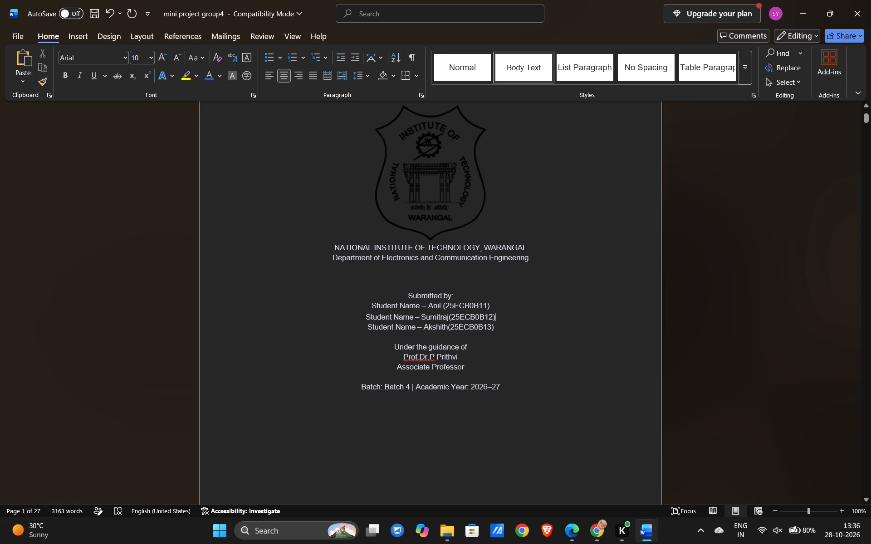
# Review the report from the certificate and contents pages through to the similarity report at the end.
pyautogui.scroll(-5, 513, 368)
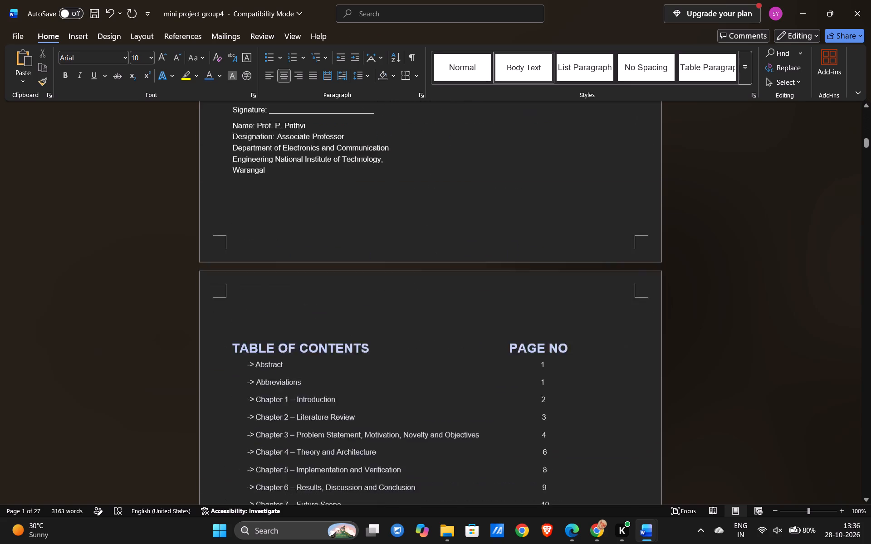
pyautogui.scroll(-12, 513, 368)
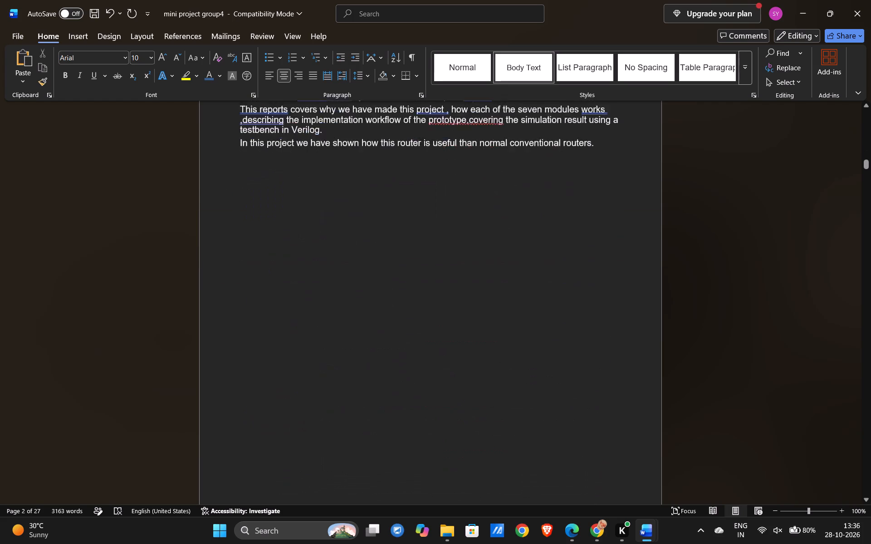
pyautogui.scroll(-10, 513, 368)
pyautogui.scroll(-20, 513, 368)
pyautogui.scroll(-17, 513, 368)
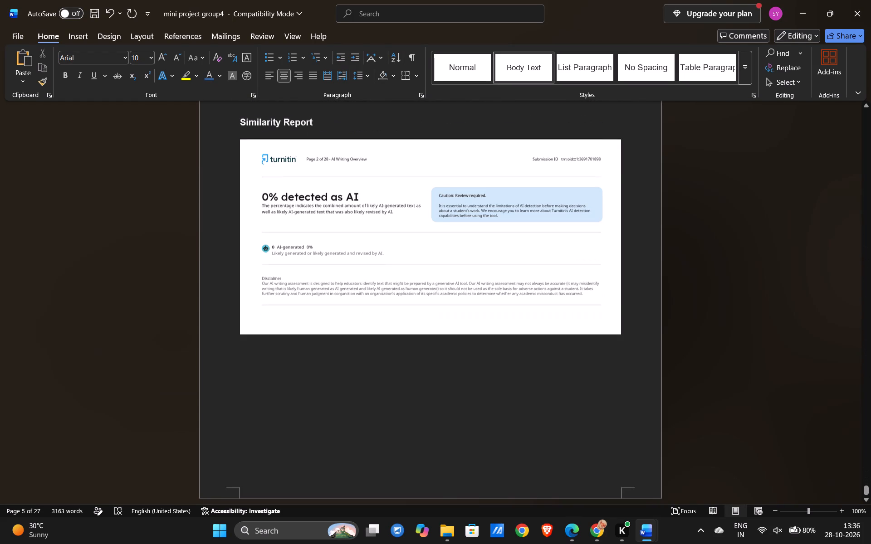
# Save the mini project group4 report document.
pyautogui.click(16, 31)
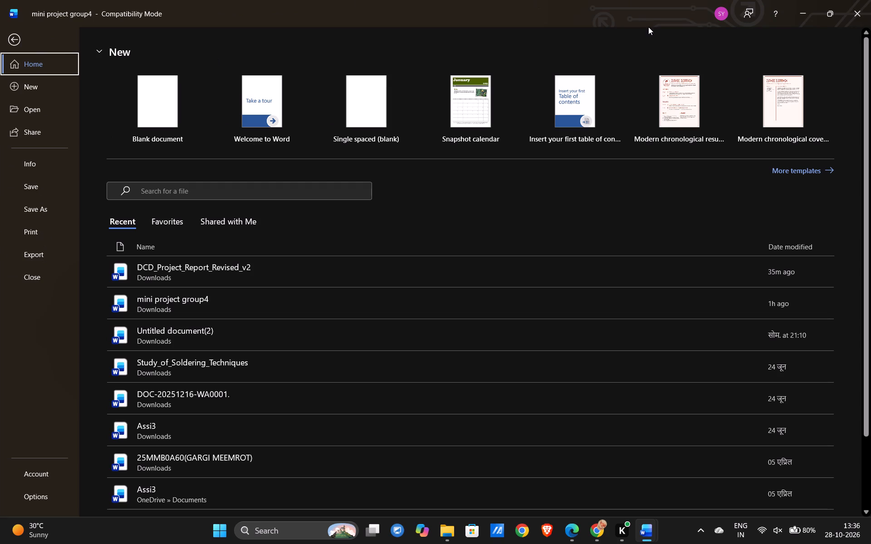
pyautogui.click(16, 34)
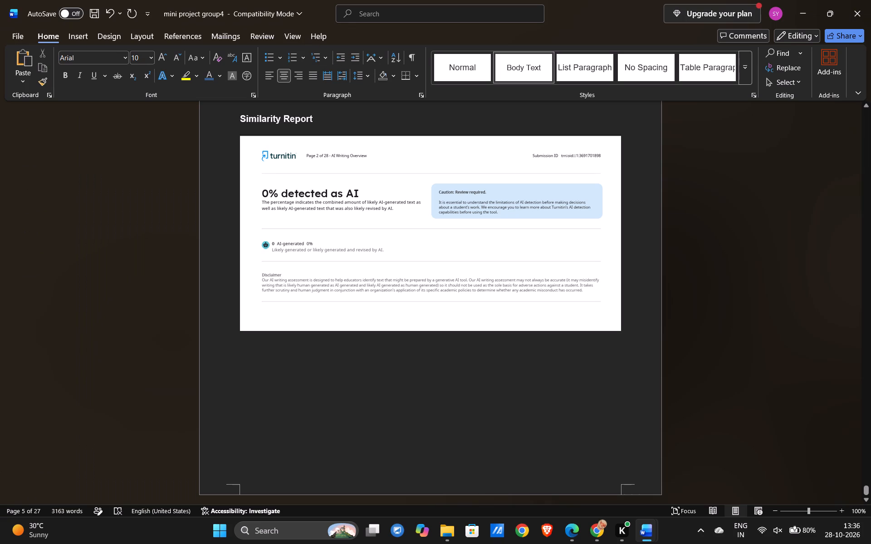
pyautogui.hotkey('ctrl', 's')
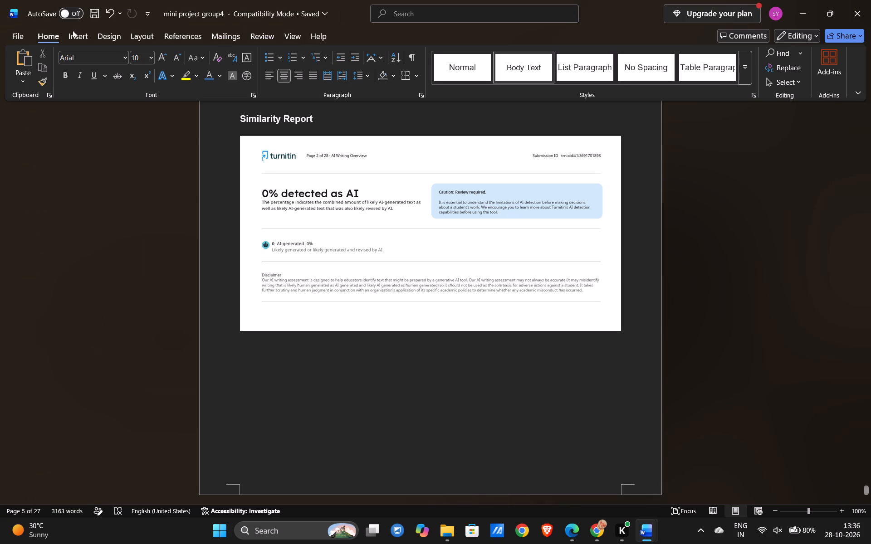
# Export the report as a PDF named "Mini project final report" in the Downloads folder, set to open after publishing.
pyautogui.click(15, 34)
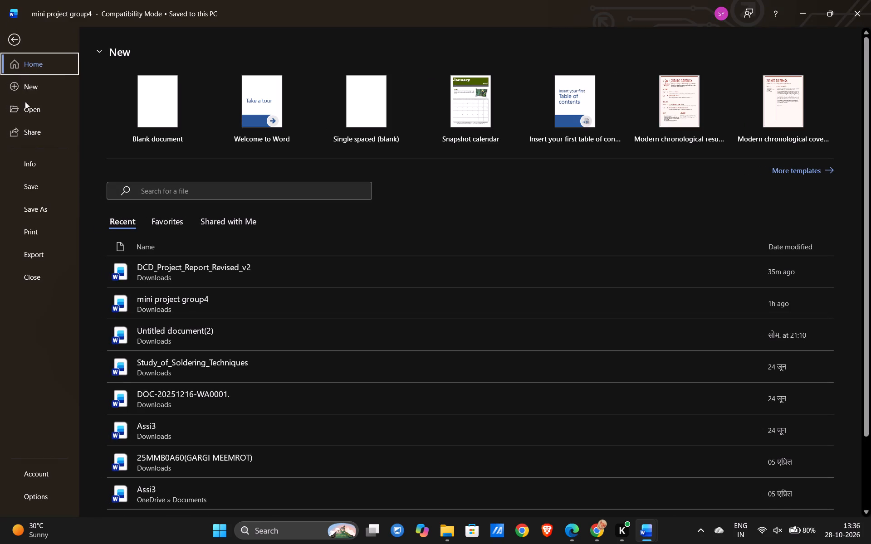
pyautogui.click(40, 253)
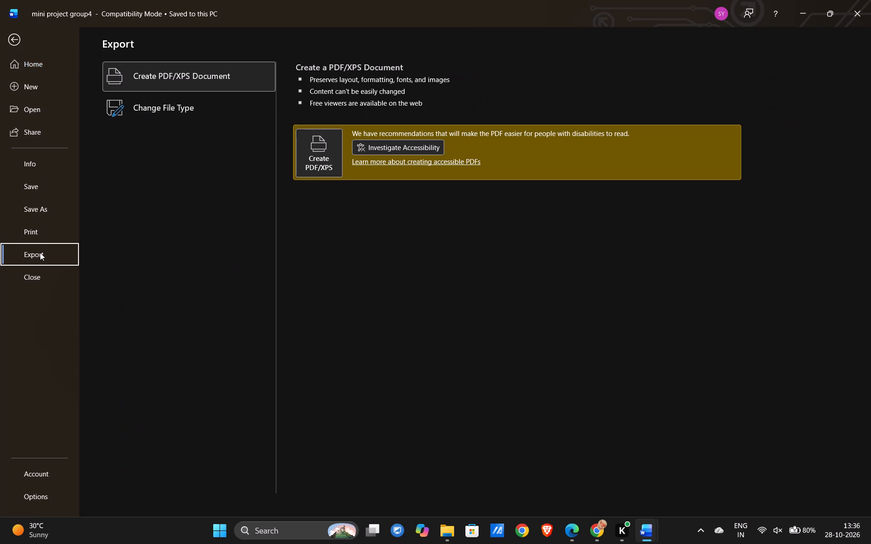
pyautogui.click(341, 167)
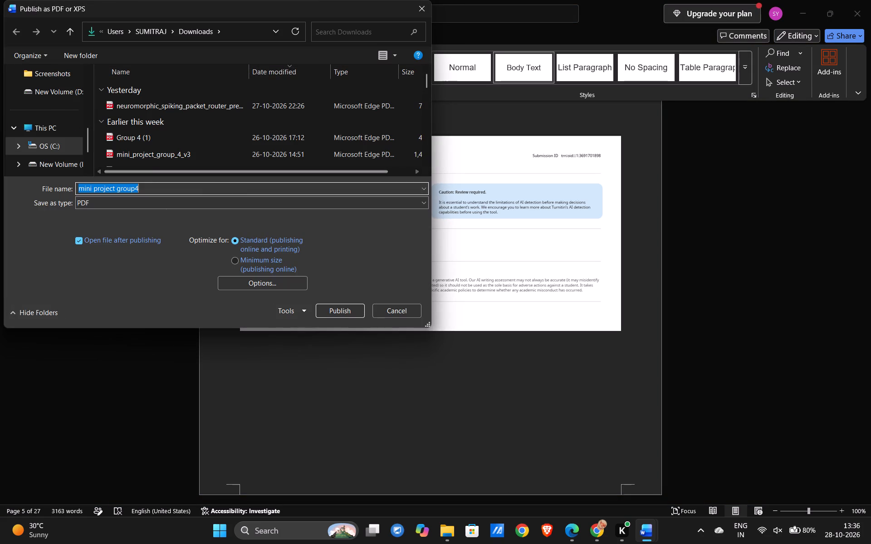
pyautogui.press('BackSpace')
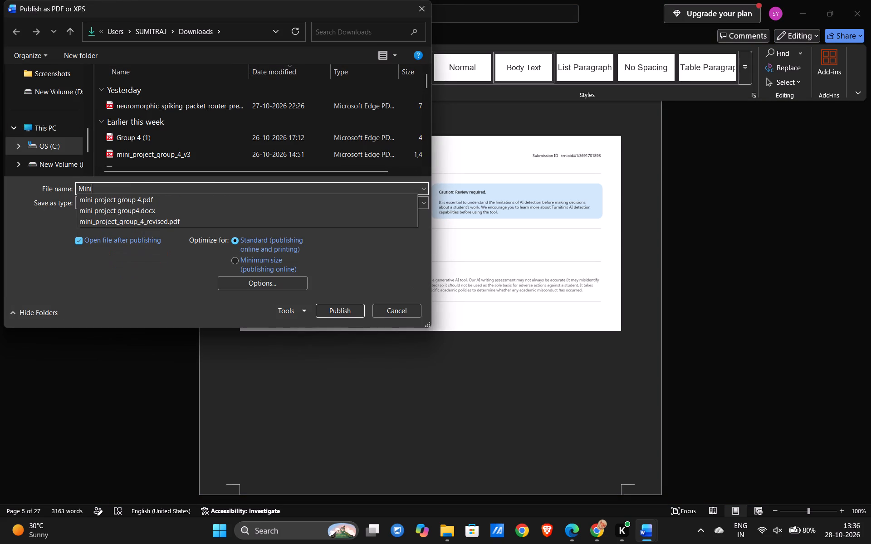
pyautogui.write('project')
pyautogui.press('space')
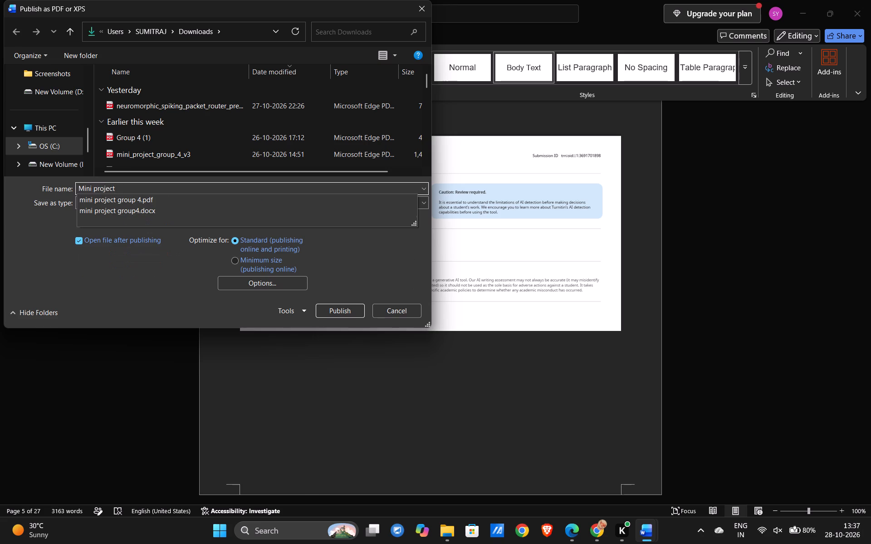
pyautogui.press('f')
pyautogui.write('inal report')
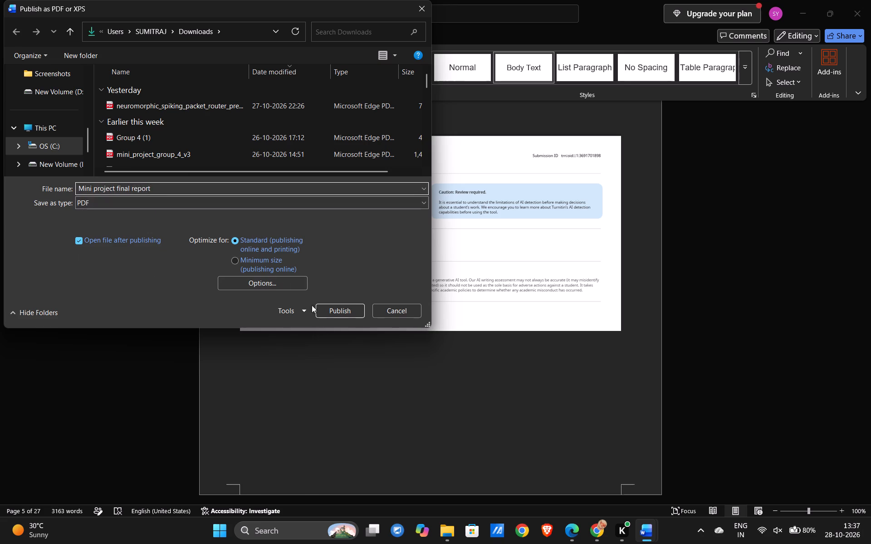
pyautogui.click(335, 311)
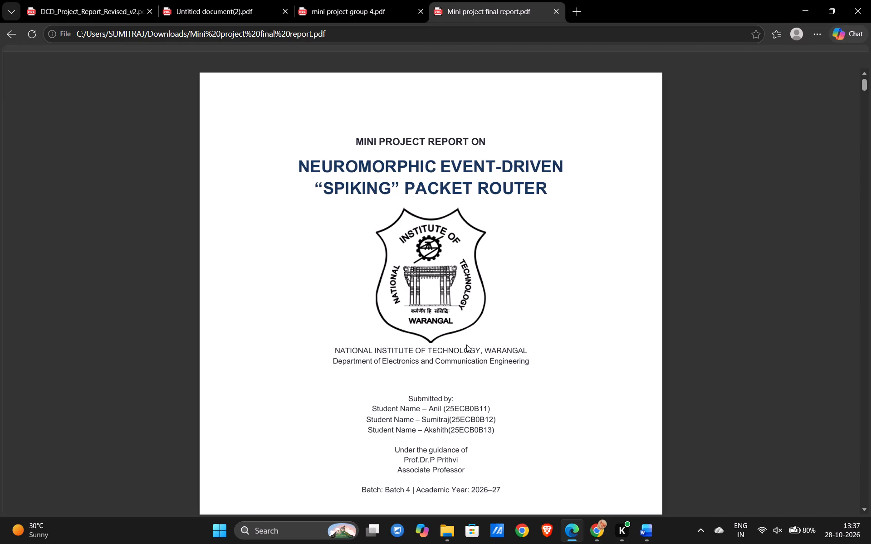
# Review the exported PDF from the title page through the contents and chapters to the Verilog code near the end.
pyautogui.scroll(-15, 426, 281)
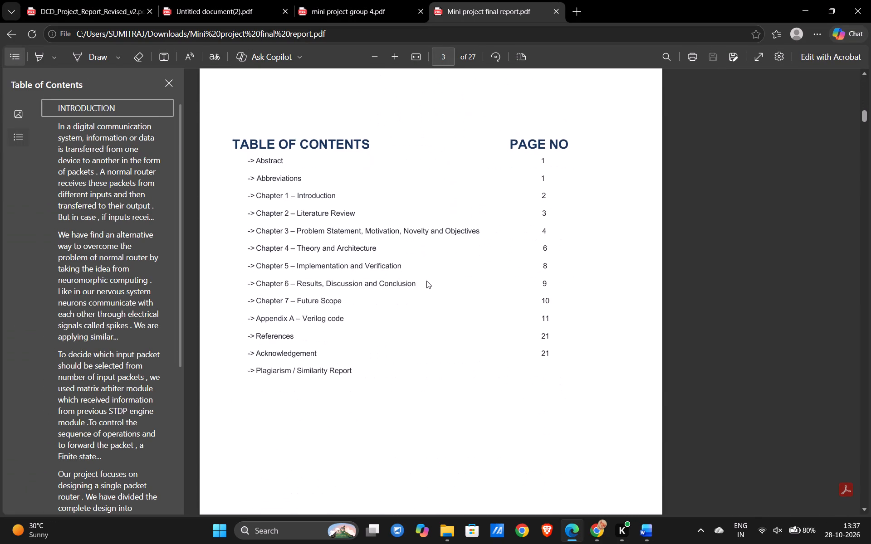
pyautogui.scroll(-1, 426, 281)
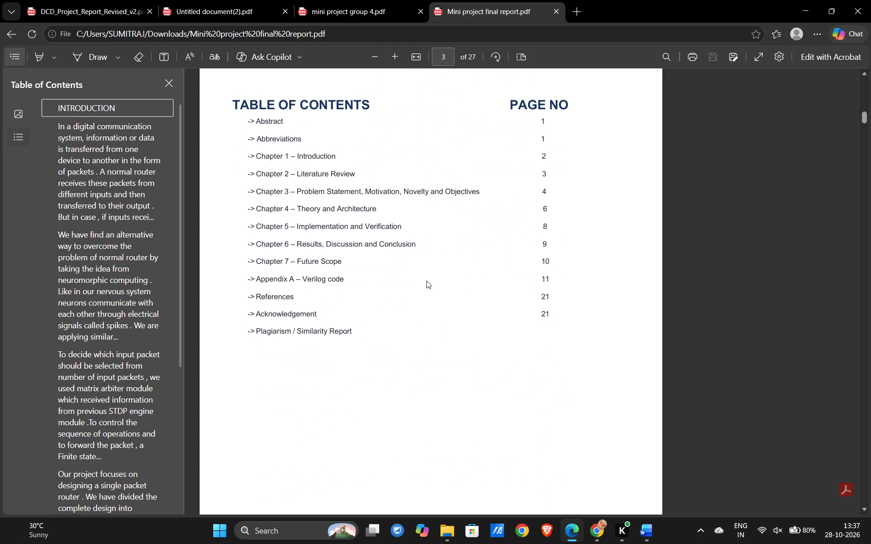
pyautogui.scroll(-12, 426, 281)
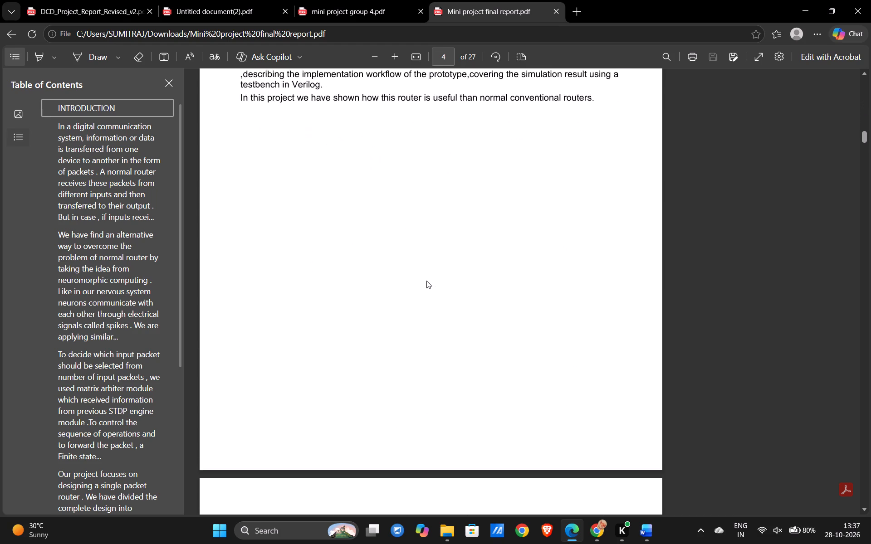
pyautogui.scroll(-20, 426, 281)
pyautogui.scroll(-10, 426, 281)
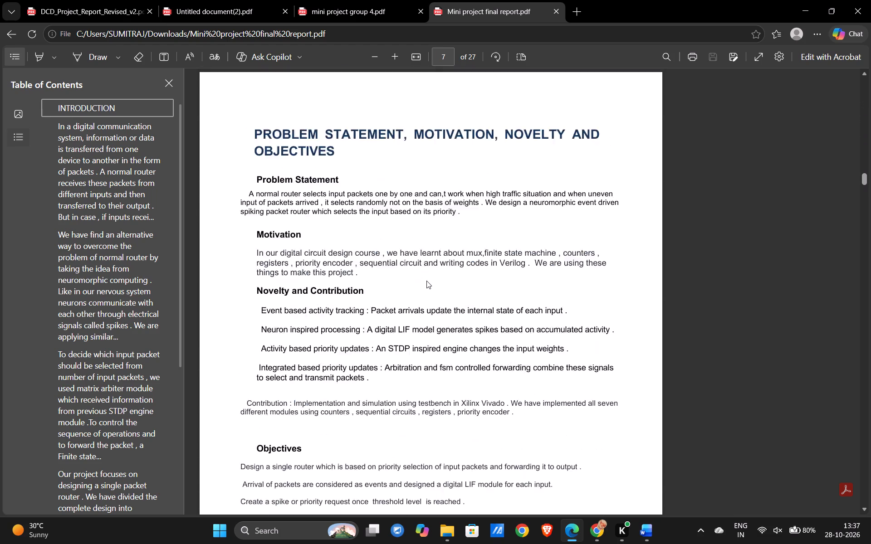
pyautogui.scroll(-20, 426, 281)
pyautogui.scroll(-1, 426, 281)
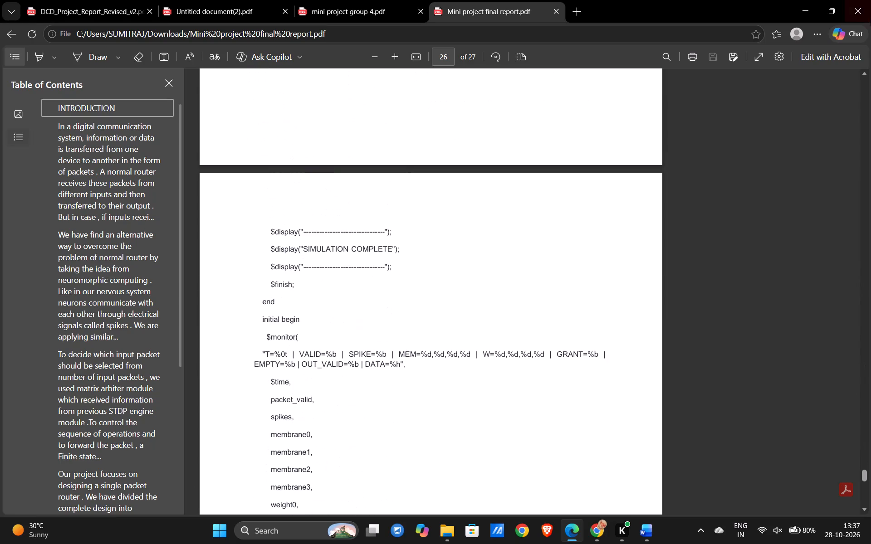